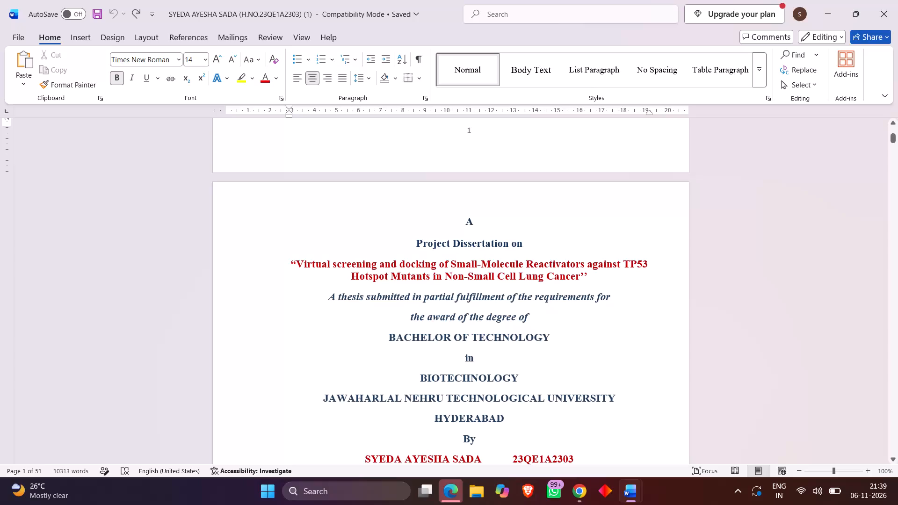
# Review the dissertation's front matter, from the title pages and certificate through the table of contents.
pyautogui.scroll(1, 570, 300)
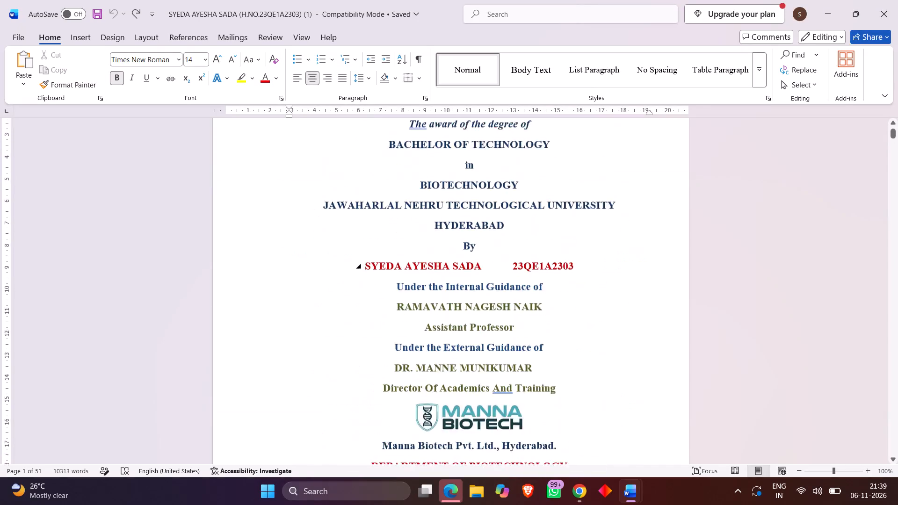
pyautogui.scroll(1, 570, 300)
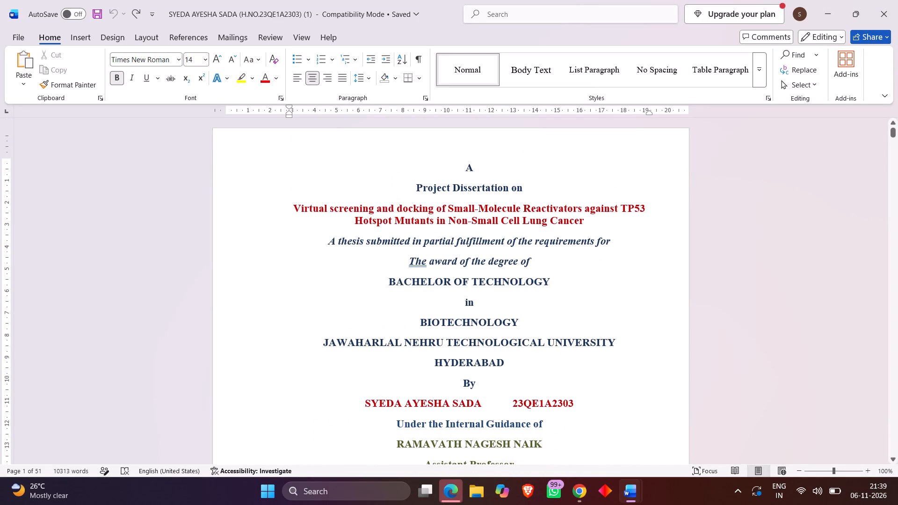
pyautogui.scroll(-2, 570, 300)
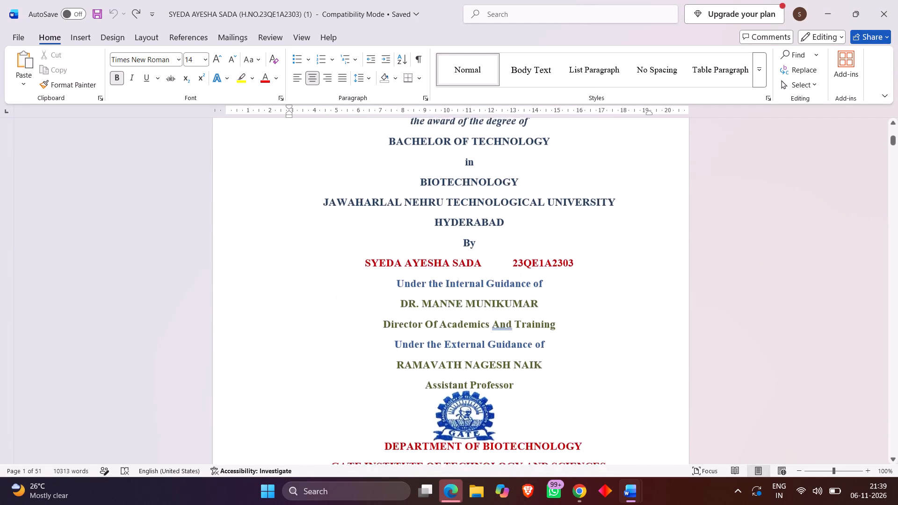
pyautogui.scroll(-4, 570, 300)
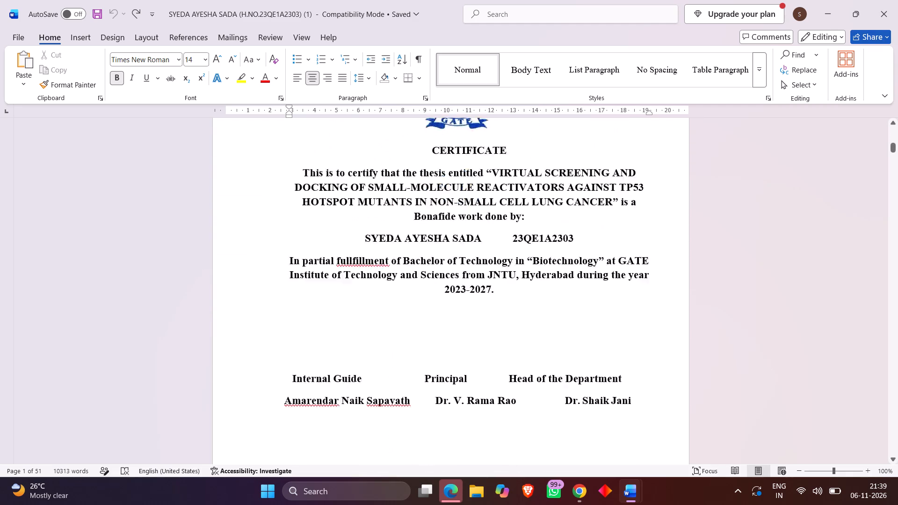
pyautogui.scroll(-2, 570, 300)
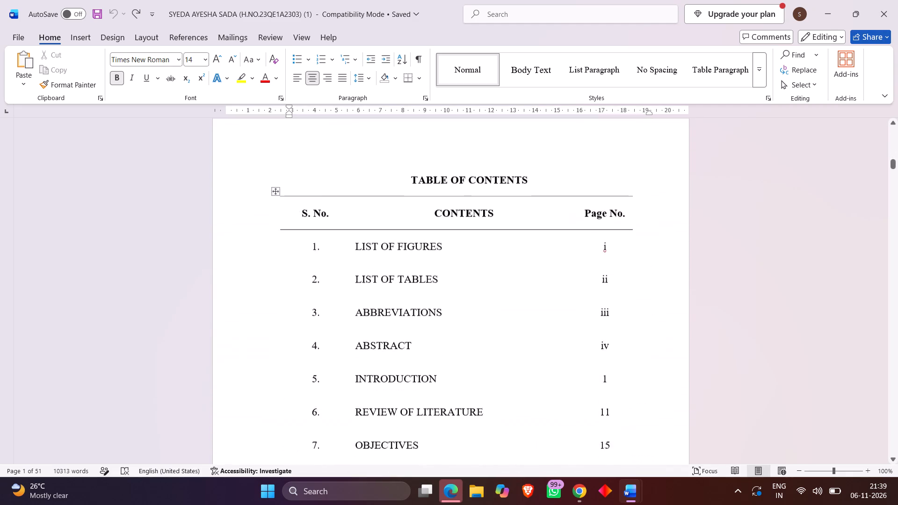
pyautogui.scroll(-1, 570, 300)
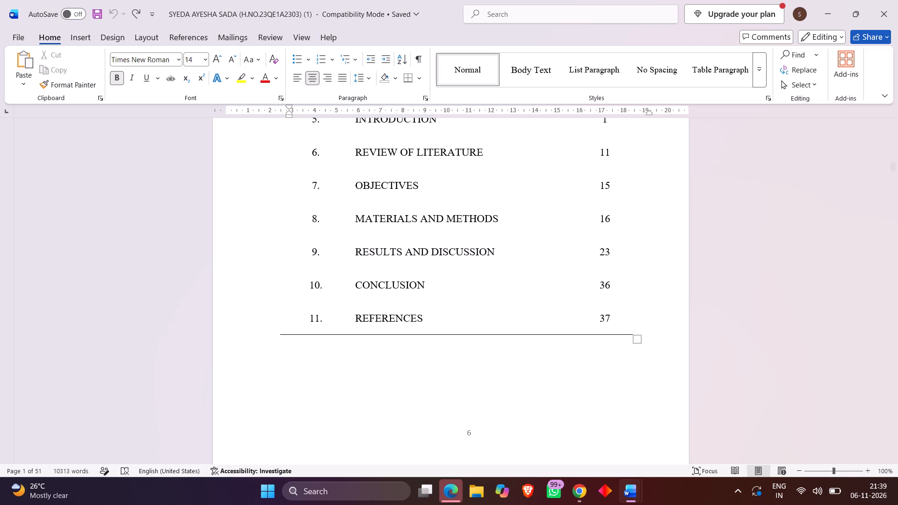
# Look over the cover and title pages of the TP53 lung cancer dissertation.
pyautogui.scroll(3, 570, 300)
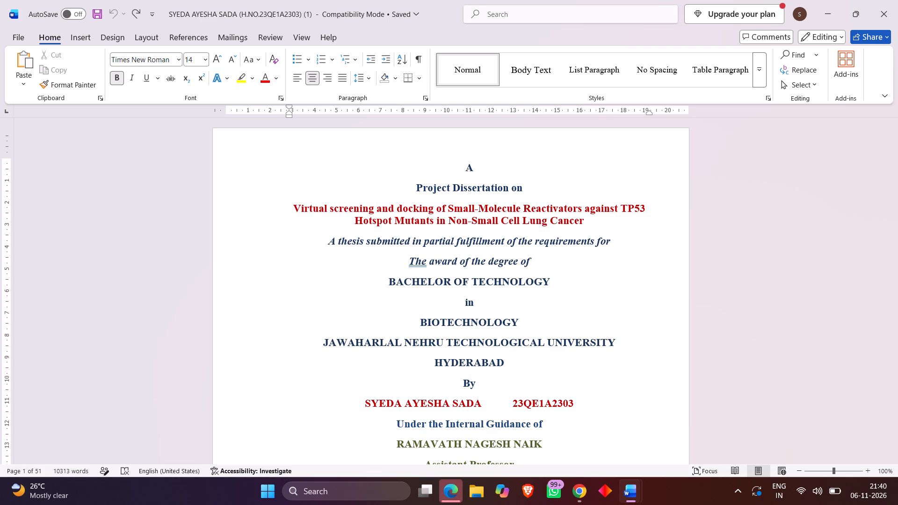
pyautogui.scroll(-1, 570, 300)
pyautogui.scroll(7, 570, 300)
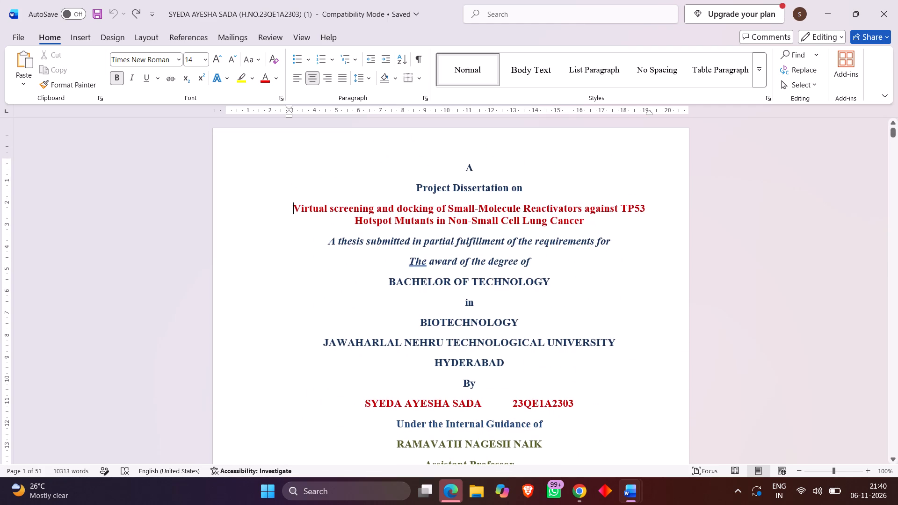
pyautogui.scroll(-2, 570, 300)
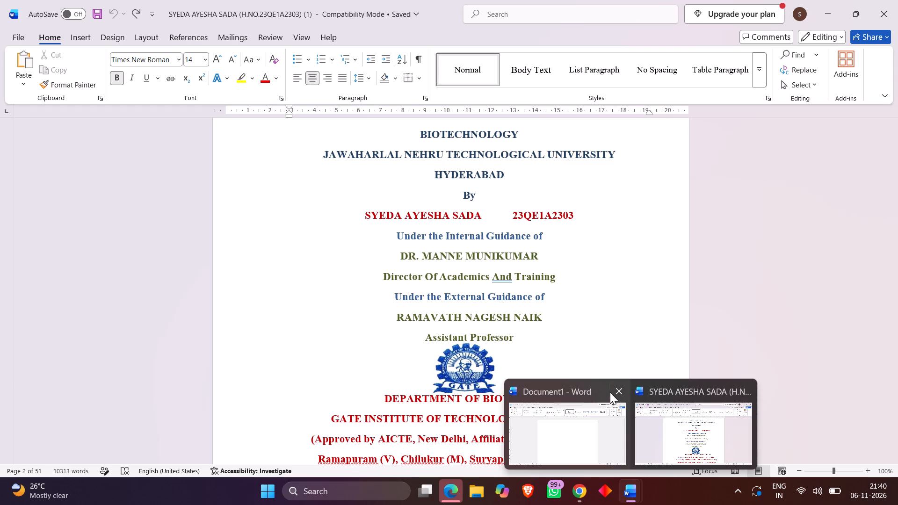
# Close the blank Document1.
pyautogui.click(610, 393)
# Switch to File Explorer and open the most recently accessed Word thesis, whose name ends in "final", in Word.
pyautogui.click(474, 496)
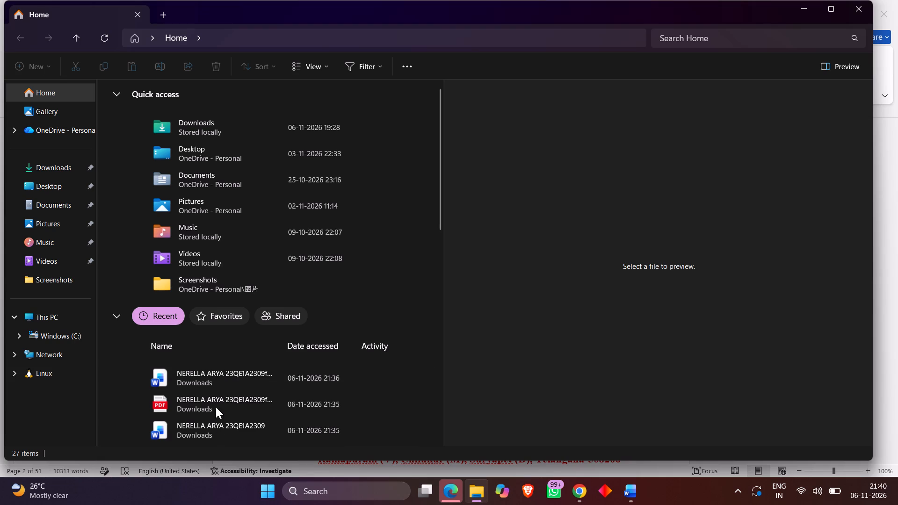
pyautogui.rightClick(207, 374)
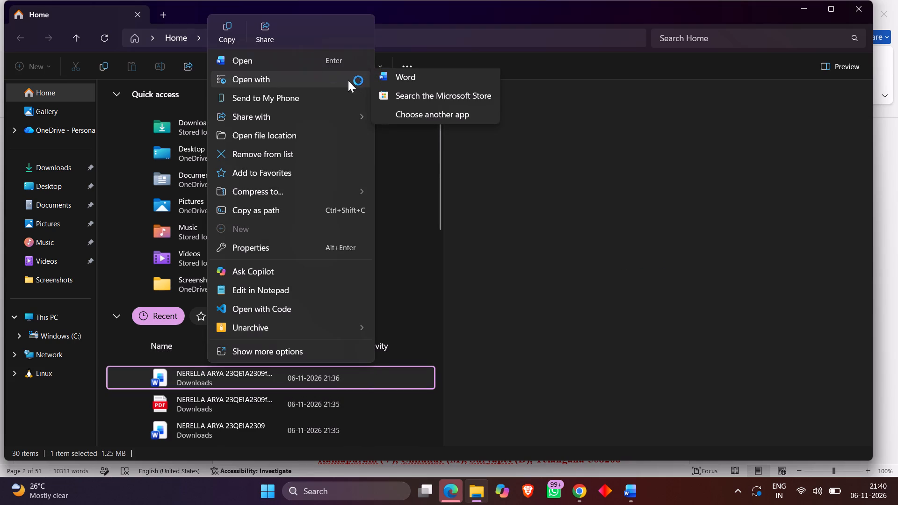
pyautogui.click(404, 81)
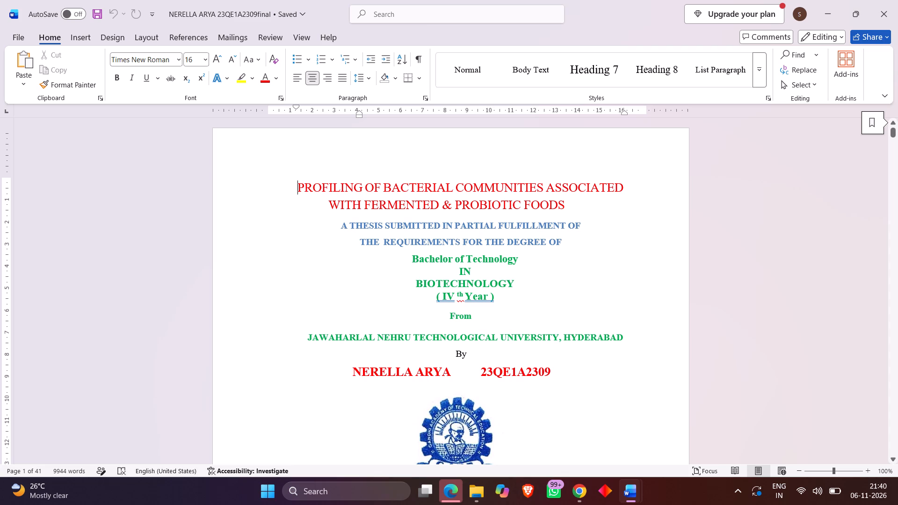
# Examine the front matter of the fermented and probiotic foods thesis, from the title page through the acknowledgement to the declaration.
pyautogui.scroll(-2, 430, 308)
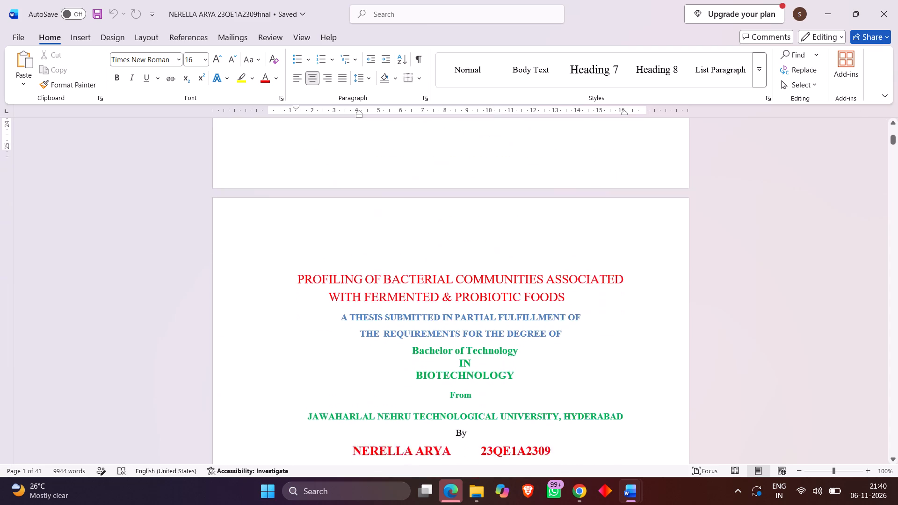
pyautogui.scroll(-3, 430, 308)
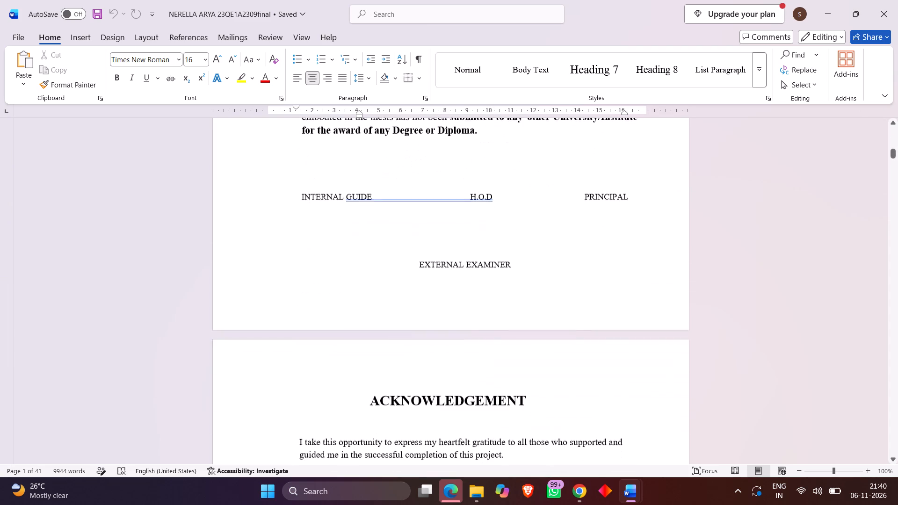
pyautogui.scroll(-2, 430, 308)
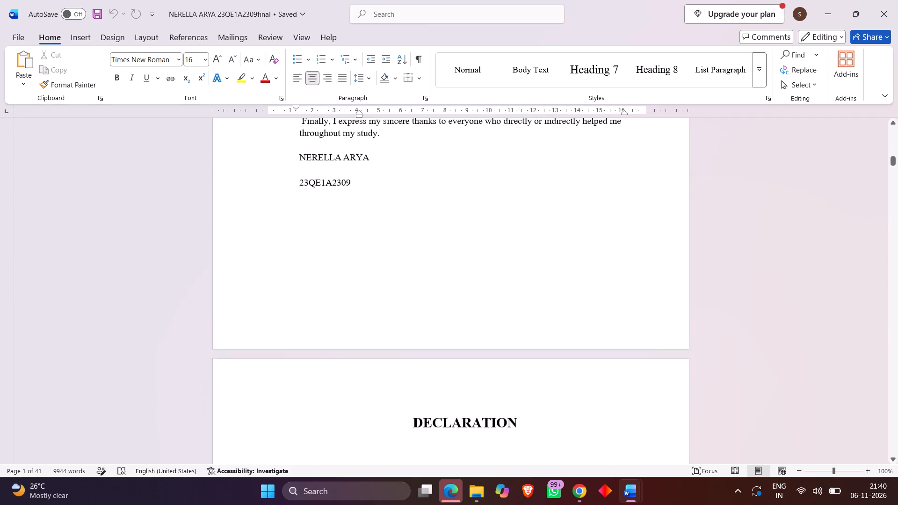
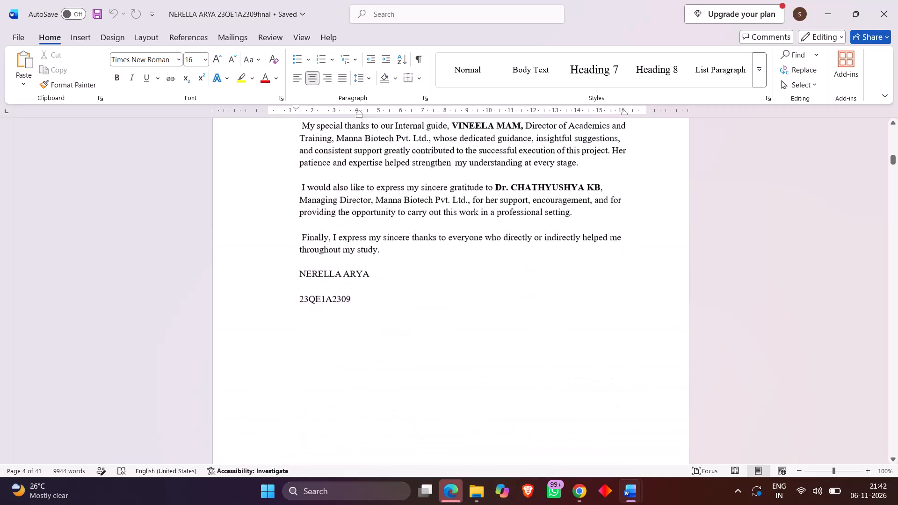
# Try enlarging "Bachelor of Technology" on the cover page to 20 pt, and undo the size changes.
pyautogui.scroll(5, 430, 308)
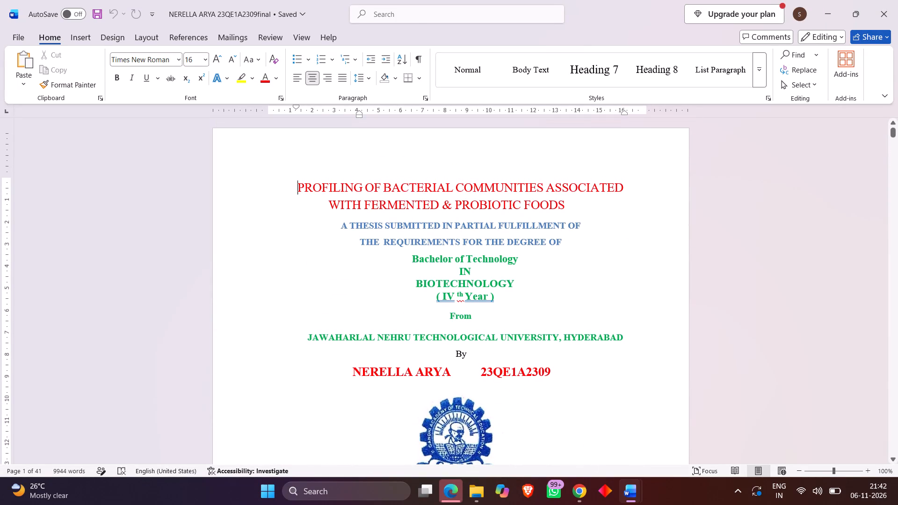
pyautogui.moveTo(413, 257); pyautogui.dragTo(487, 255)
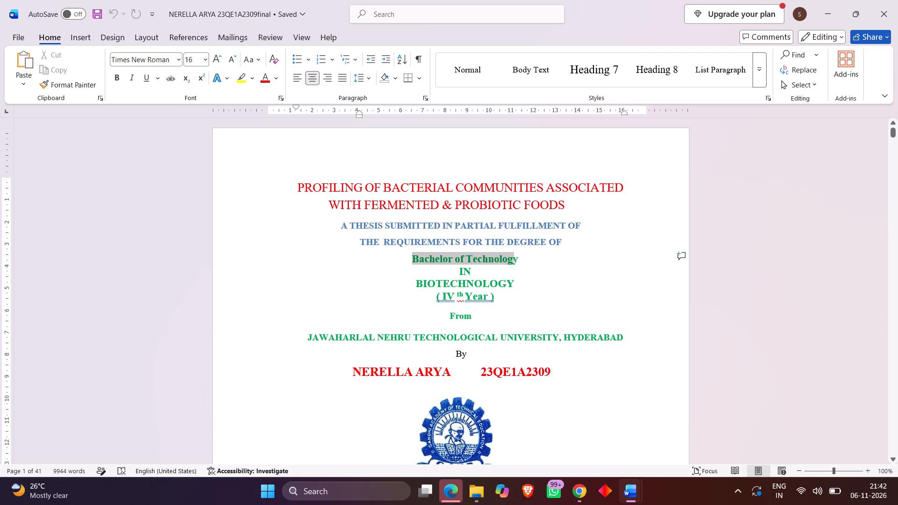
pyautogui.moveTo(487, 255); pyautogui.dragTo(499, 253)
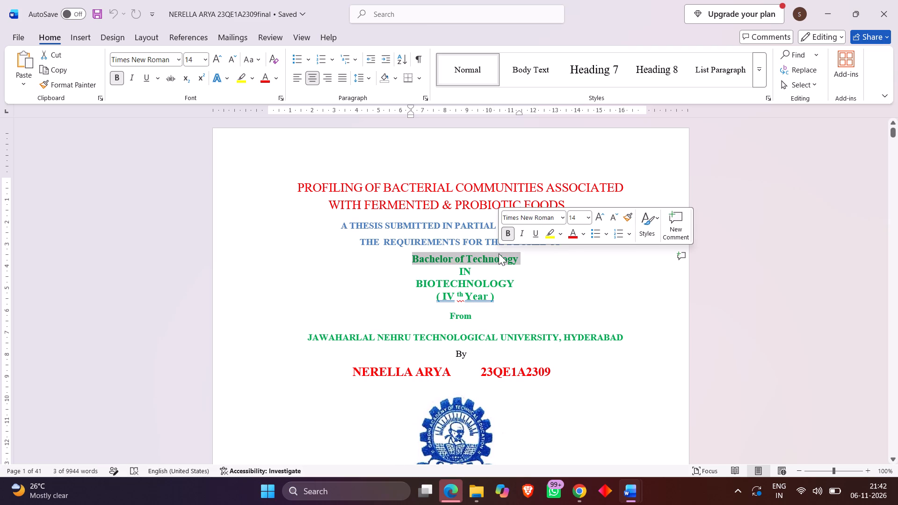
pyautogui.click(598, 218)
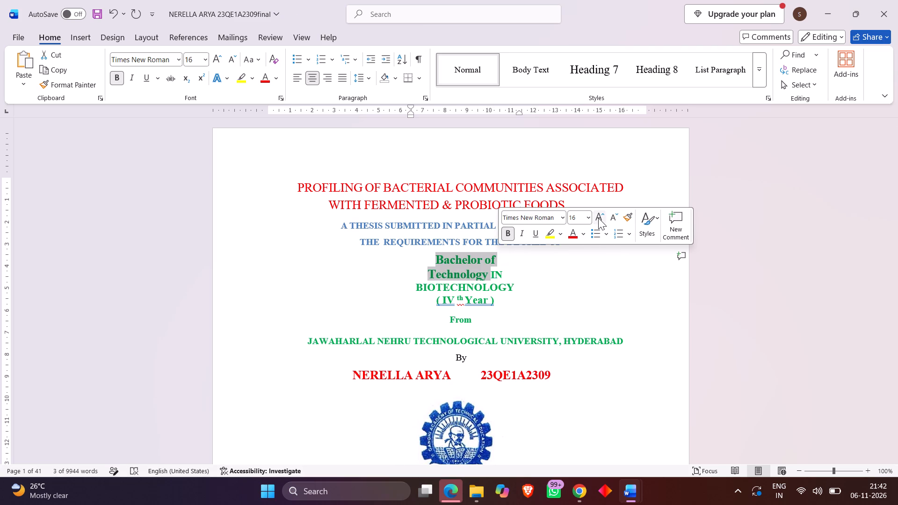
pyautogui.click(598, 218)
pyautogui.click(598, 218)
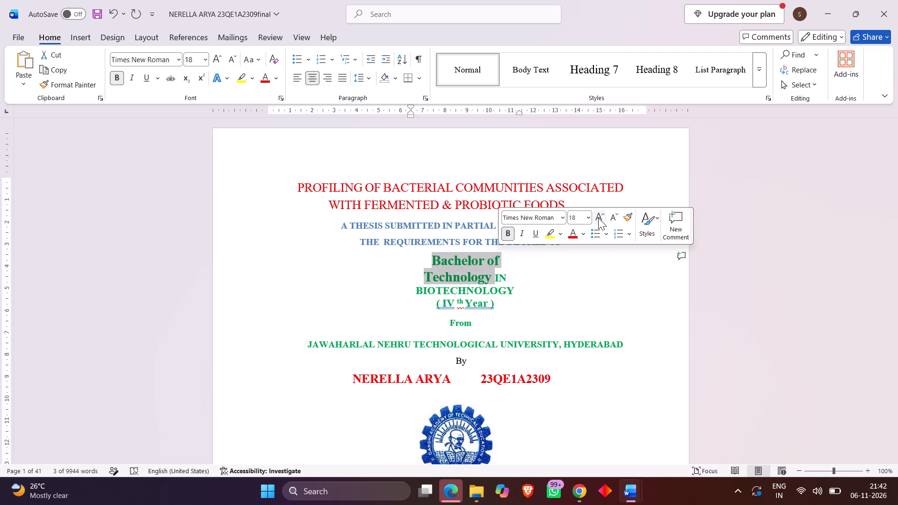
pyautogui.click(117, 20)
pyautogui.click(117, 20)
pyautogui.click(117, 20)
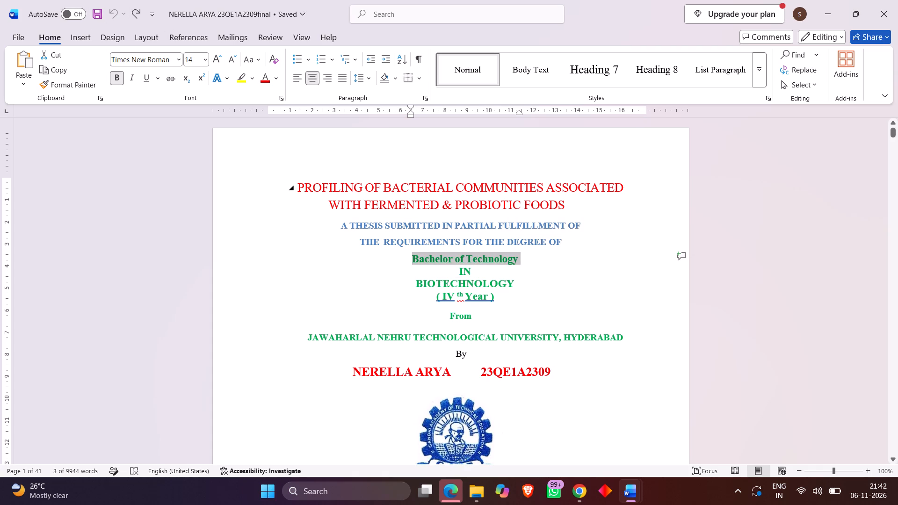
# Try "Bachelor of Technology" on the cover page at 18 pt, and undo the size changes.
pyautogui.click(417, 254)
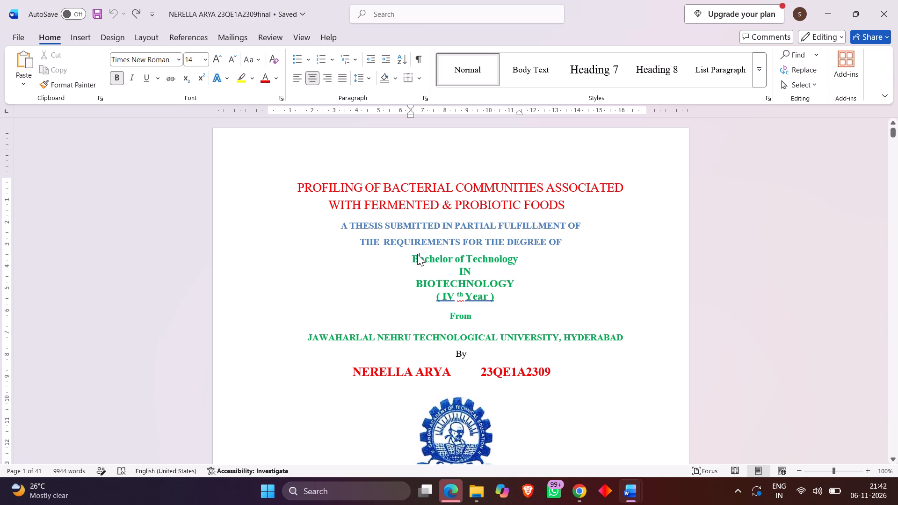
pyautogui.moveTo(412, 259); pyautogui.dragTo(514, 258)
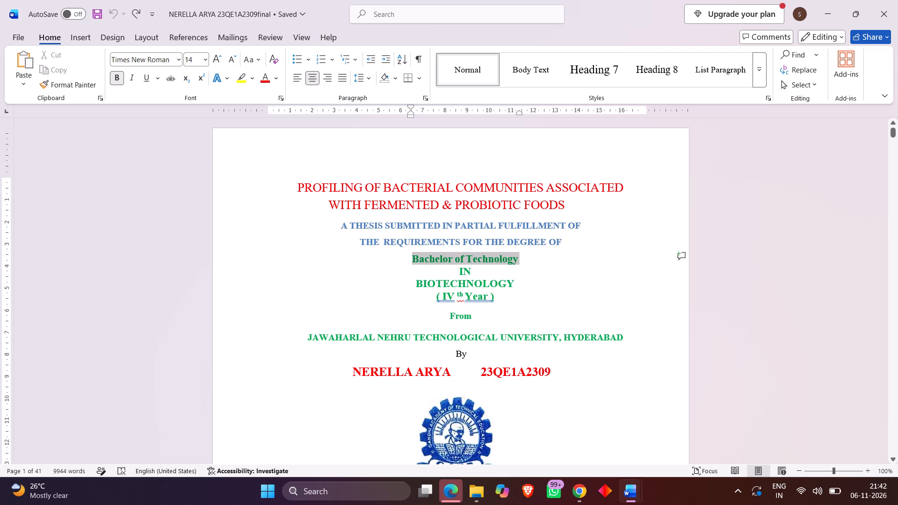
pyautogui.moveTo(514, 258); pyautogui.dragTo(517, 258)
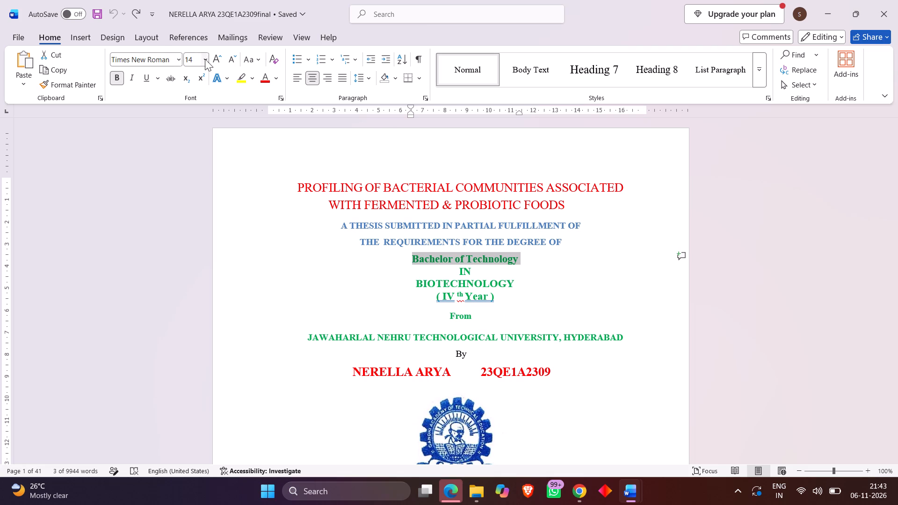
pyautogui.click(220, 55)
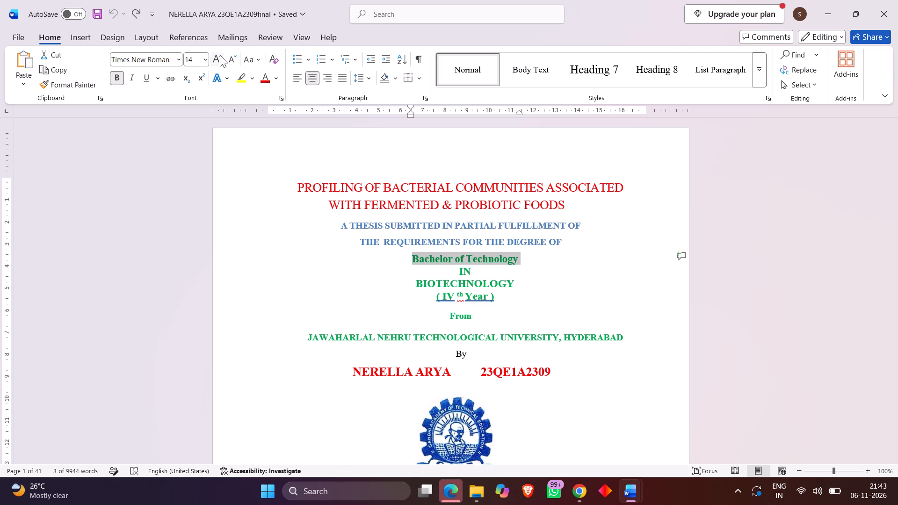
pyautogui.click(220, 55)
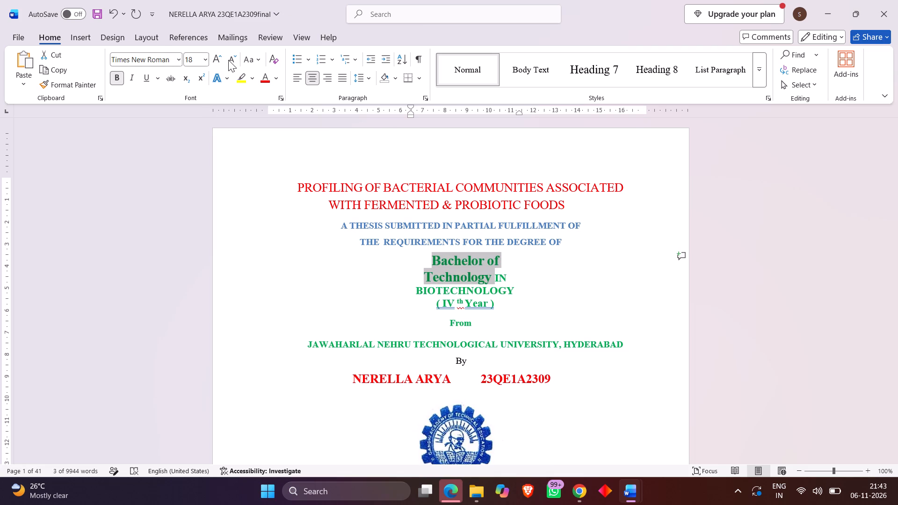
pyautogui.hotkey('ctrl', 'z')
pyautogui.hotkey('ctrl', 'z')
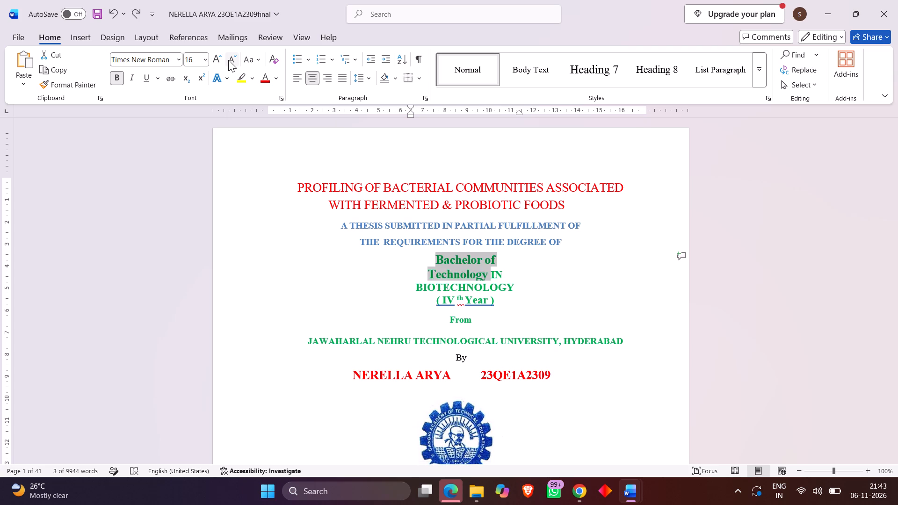
# Convert "Bachelor of Technology" on the cover page to uppercase and reapply centre alignment to the degree lines through "BIOTECHNOLOGY".
pyautogui.click(253, 58)
pyautogui.click(288, 112)
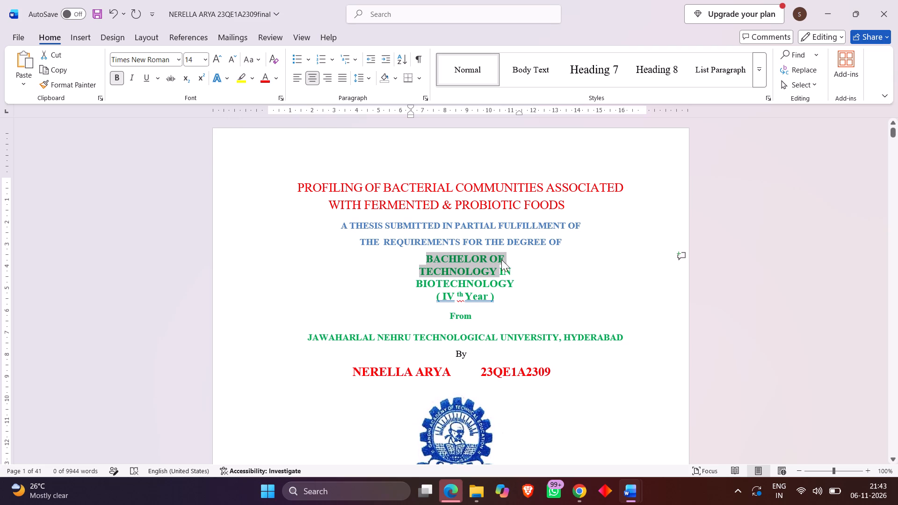
pyautogui.click(501, 267)
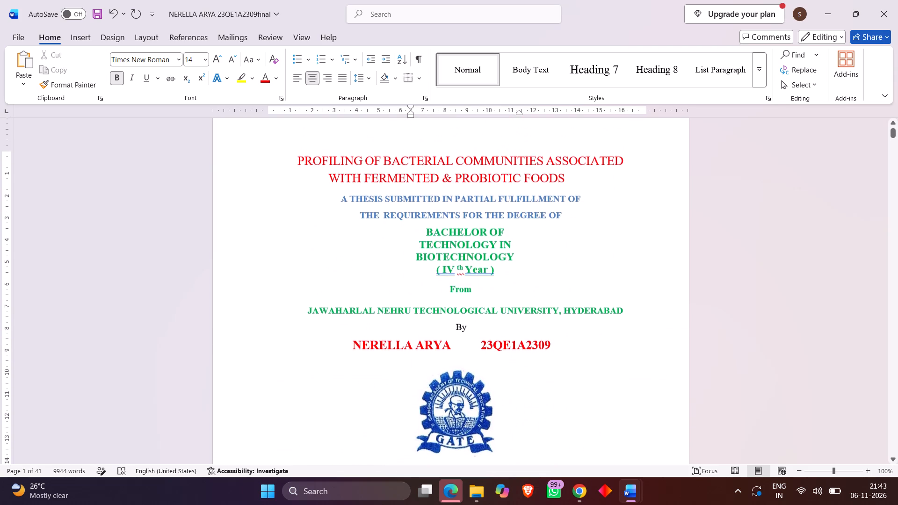
pyautogui.moveTo(423, 231); pyautogui.dragTo(512, 255)
pyautogui.click(315, 84)
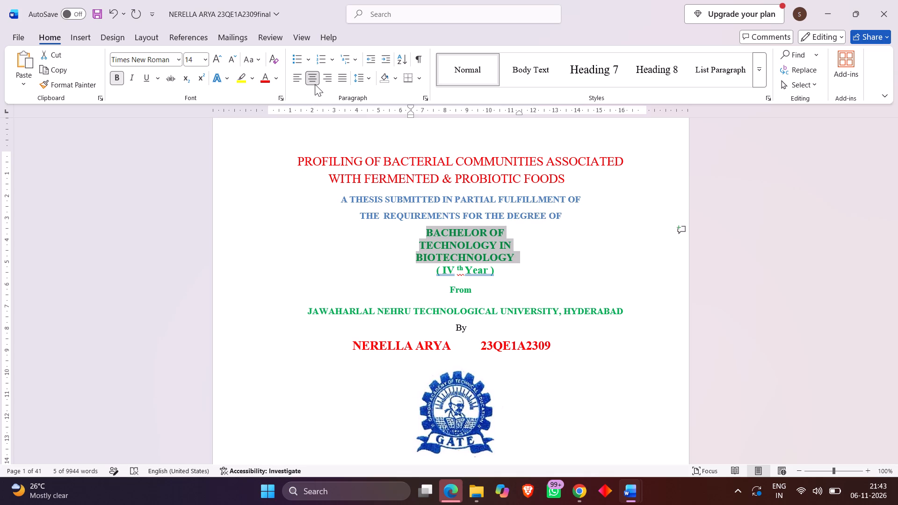
pyautogui.click(315, 84)
pyautogui.click(472, 259)
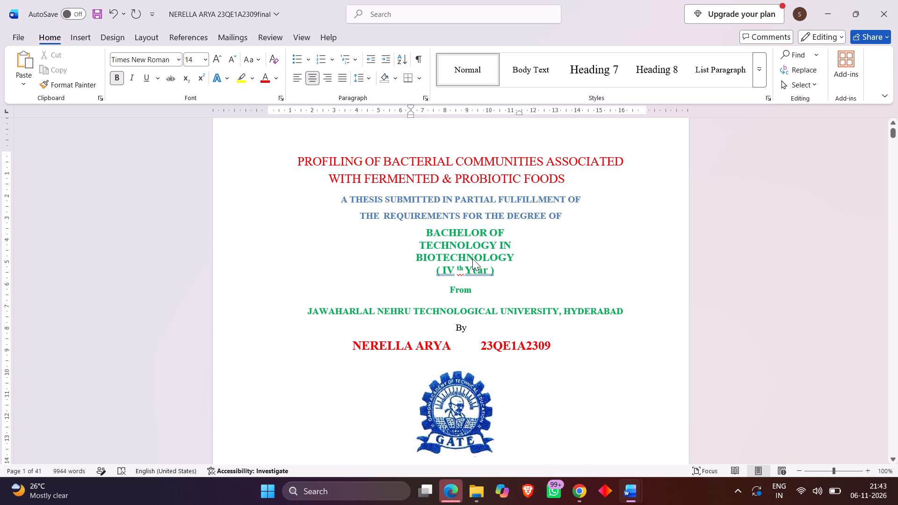
# Convert "Bachelor of Technology" on the second title page to uppercase and reapply centre alignment to the degree lines through "BIOTECHNOLOGY".
pyautogui.scroll(-1, 472, 259)
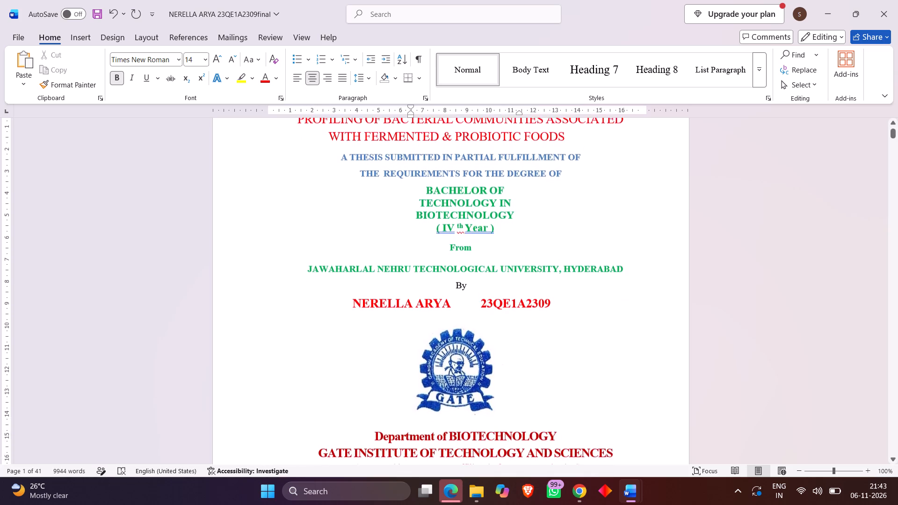
pyautogui.scroll(-1, 472, 259)
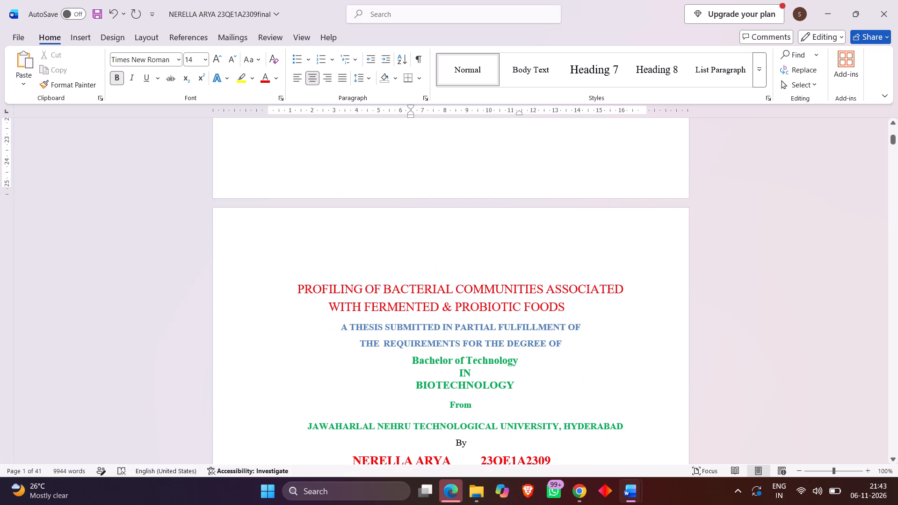
pyautogui.moveTo(412, 353); pyautogui.dragTo(463, 362)
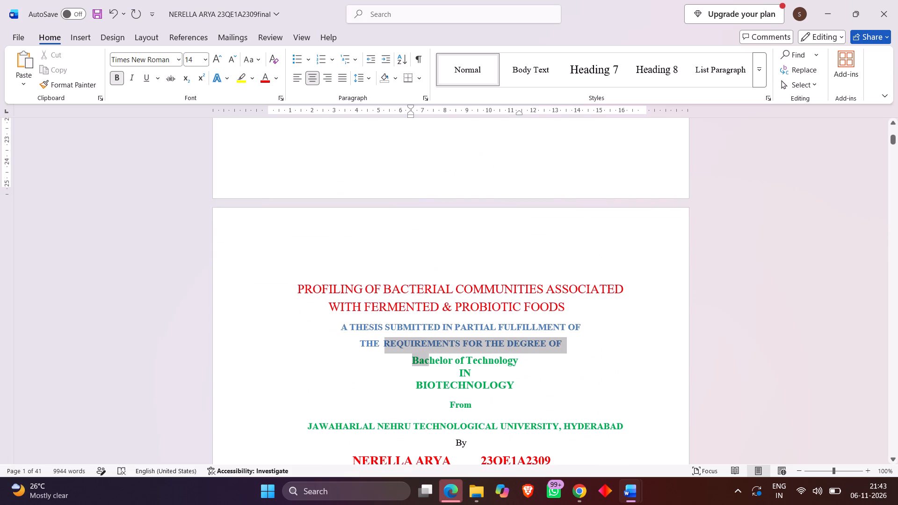
pyautogui.moveTo(463, 362); pyautogui.dragTo(485, 365)
pyautogui.click(485, 365)
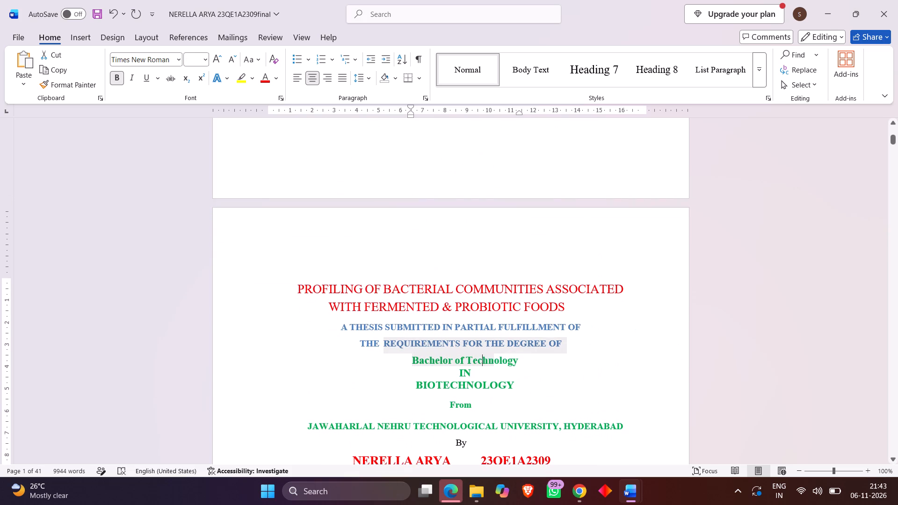
pyautogui.moveTo(413, 362); pyautogui.dragTo(514, 364)
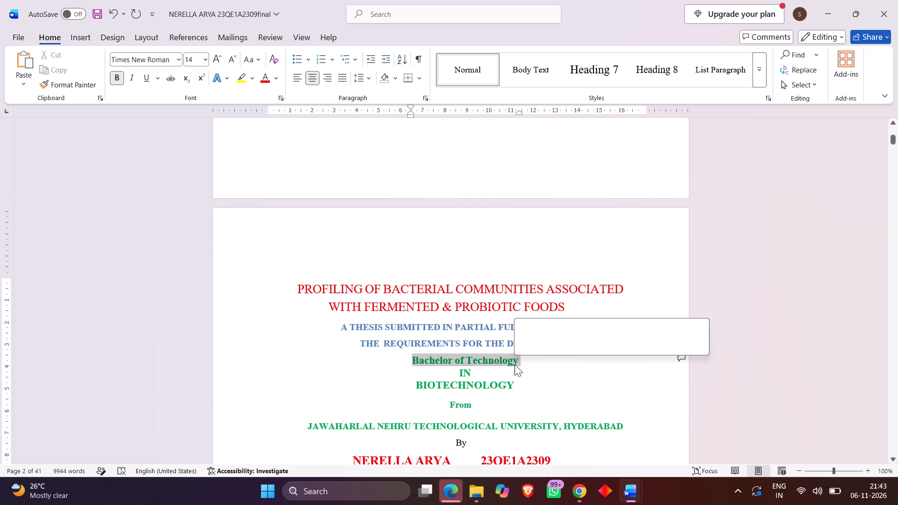
pyautogui.click(261, 61)
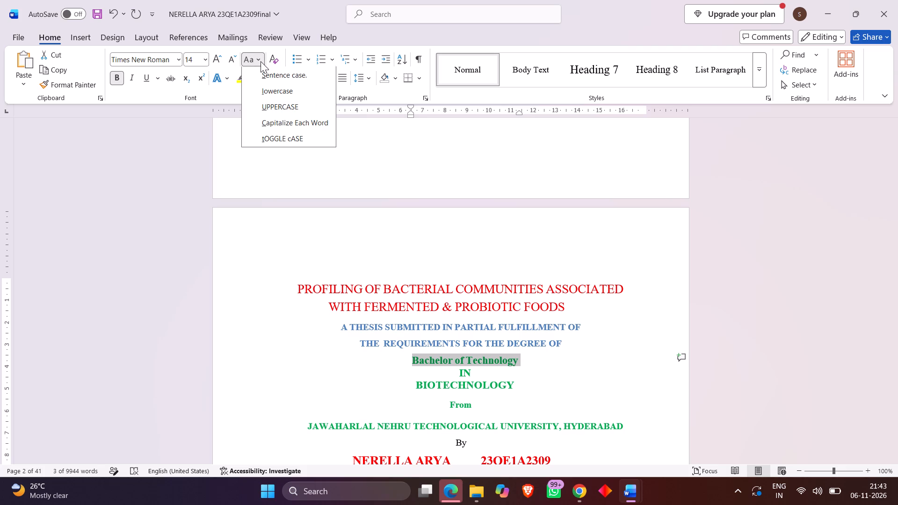
pyautogui.click(286, 101)
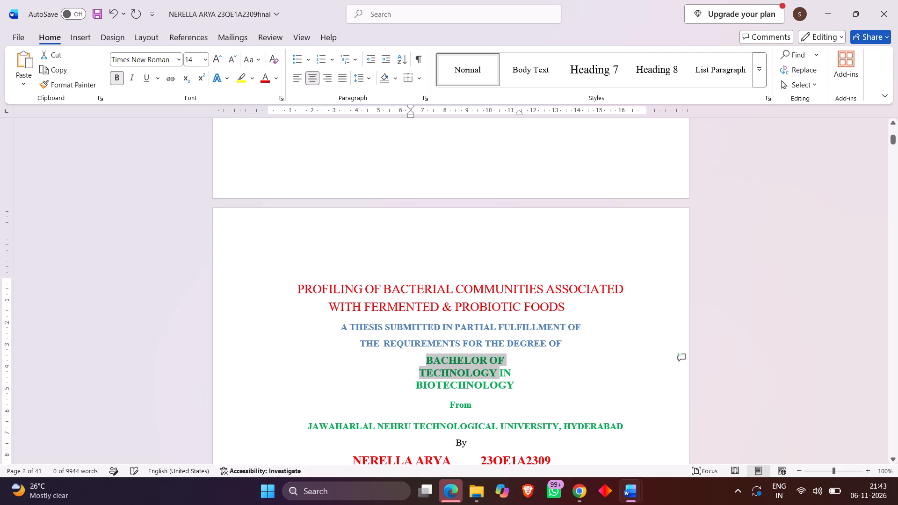
pyautogui.click(427, 355)
pyautogui.moveTo(427, 355); pyautogui.dragTo(523, 385)
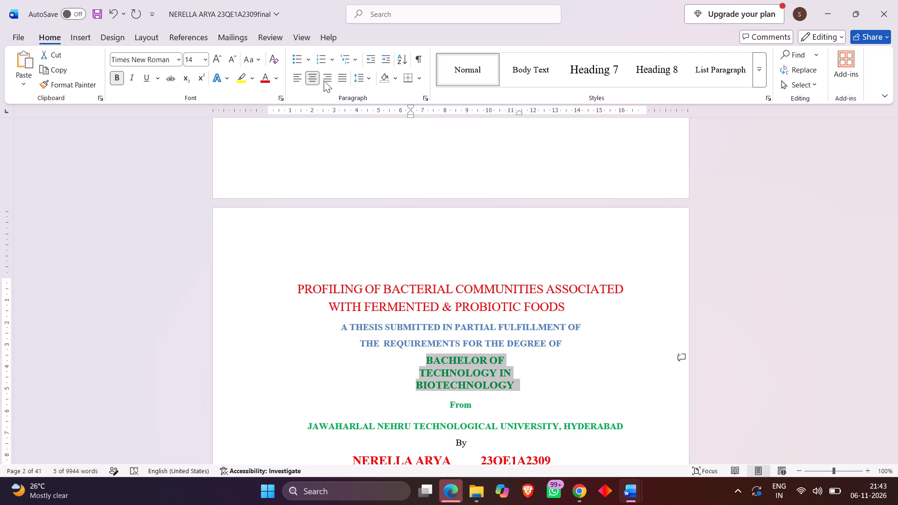
pyautogui.click(313, 79)
pyautogui.click(313, 79)
pyautogui.click(466, 326)
# Compare the cover page with the second title page, examining the degree lines, guidance details, logo and institute block.
pyautogui.scroll(-1, 466, 326)
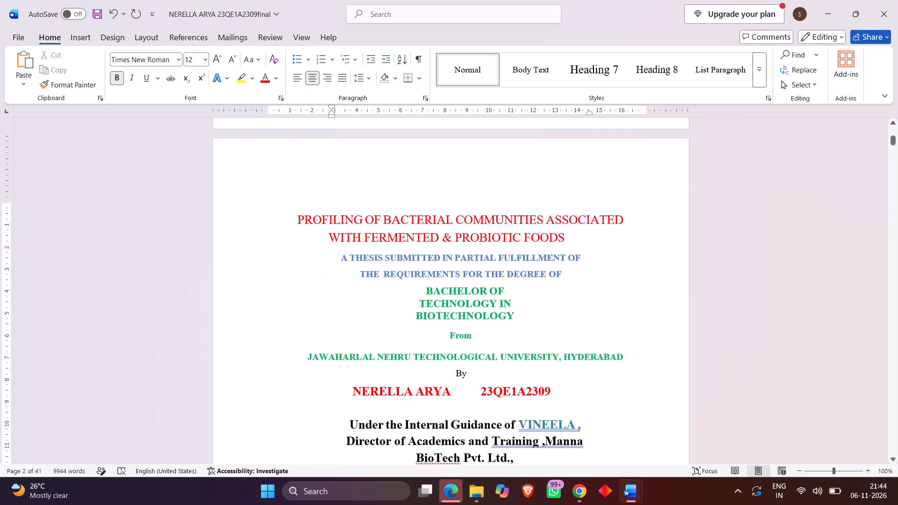
pyautogui.scroll(-1, 466, 326)
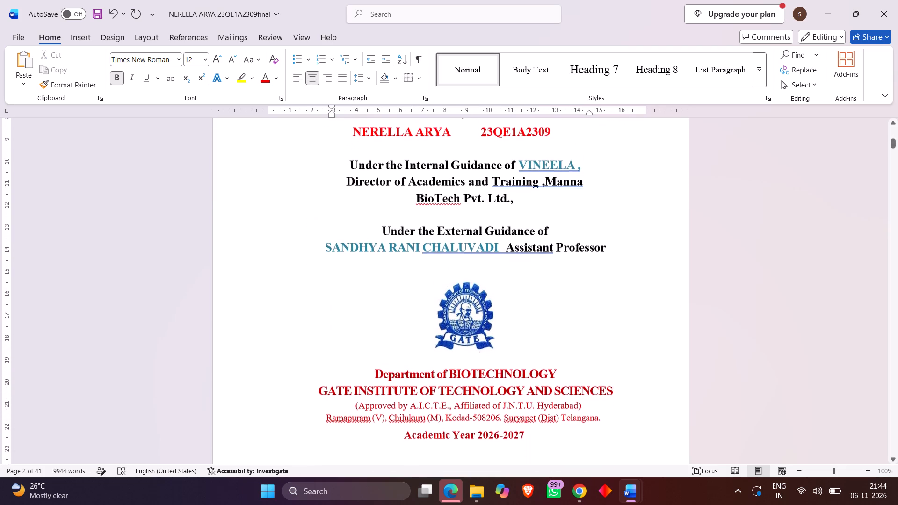
pyautogui.scroll(-1, 466, 326)
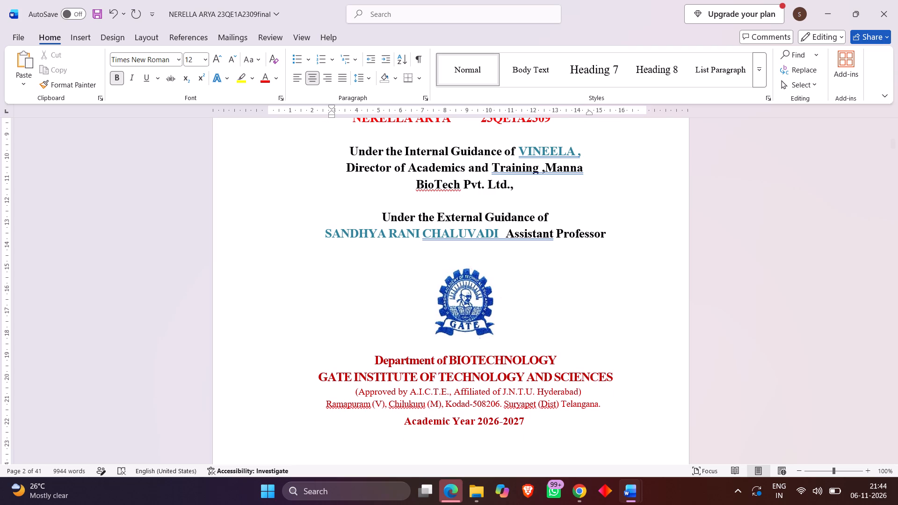
pyautogui.scroll(6, 473, 367)
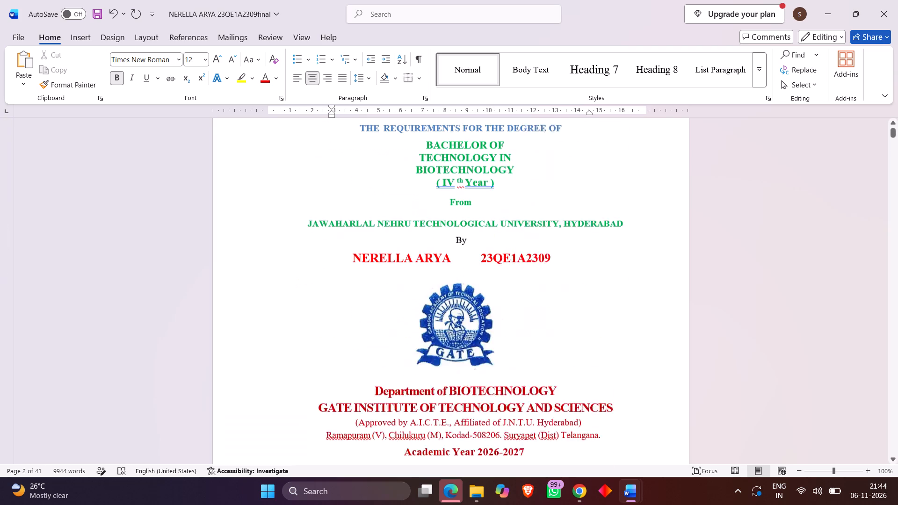
pyautogui.scroll(1, 473, 367)
pyautogui.scroll(-2, 473, 367)
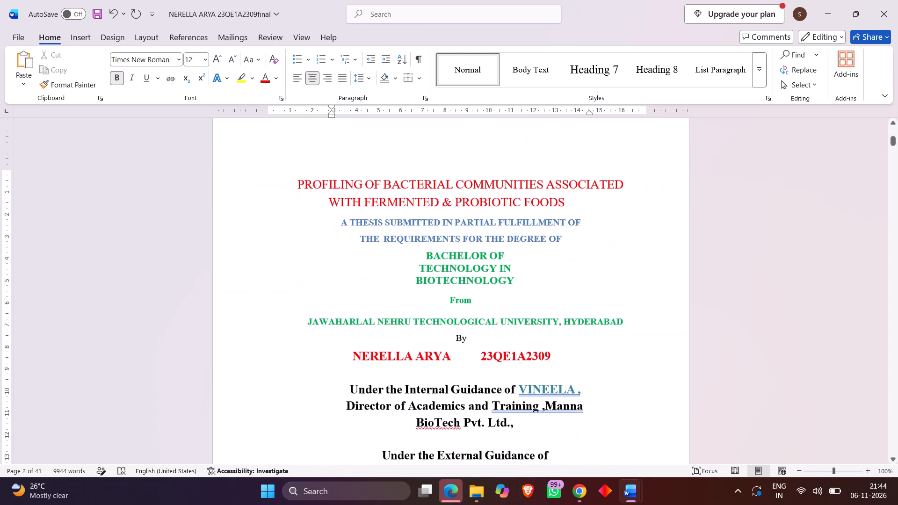
pyautogui.scroll(-1, 473, 367)
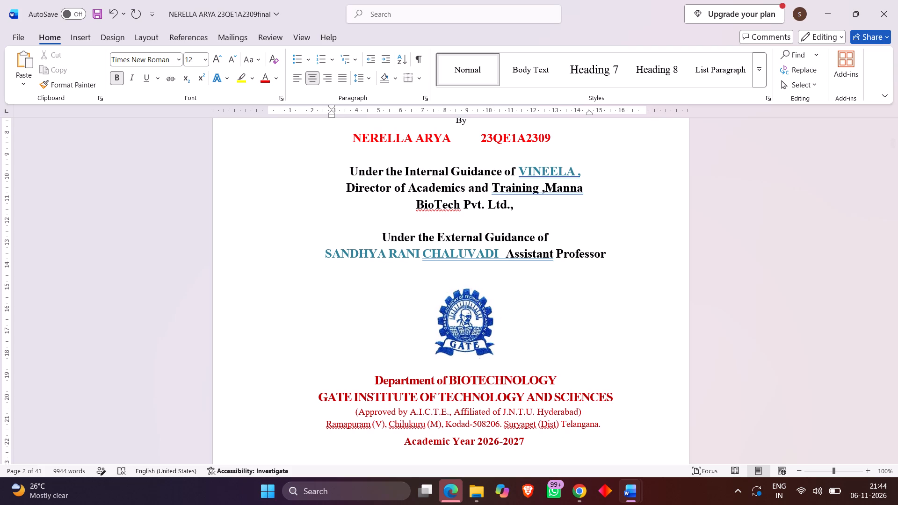
pyautogui.scroll(2, 404, 323)
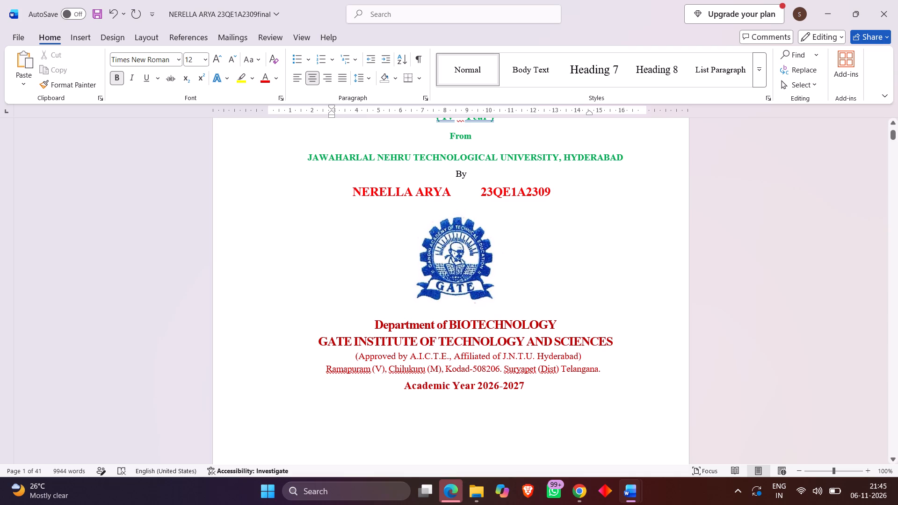
pyautogui.scroll(1, 455, 325)
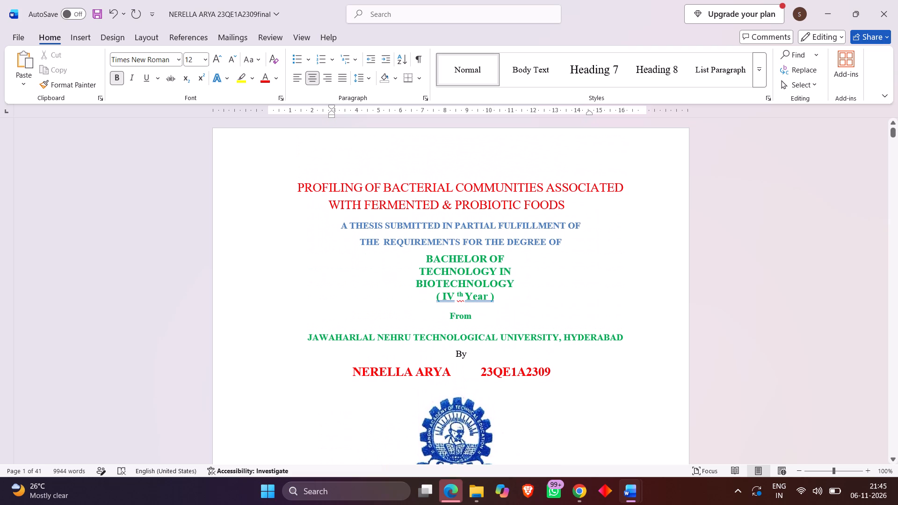
pyautogui.scroll(2, 455, 325)
pyautogui.scroll(-1, 455, 325)
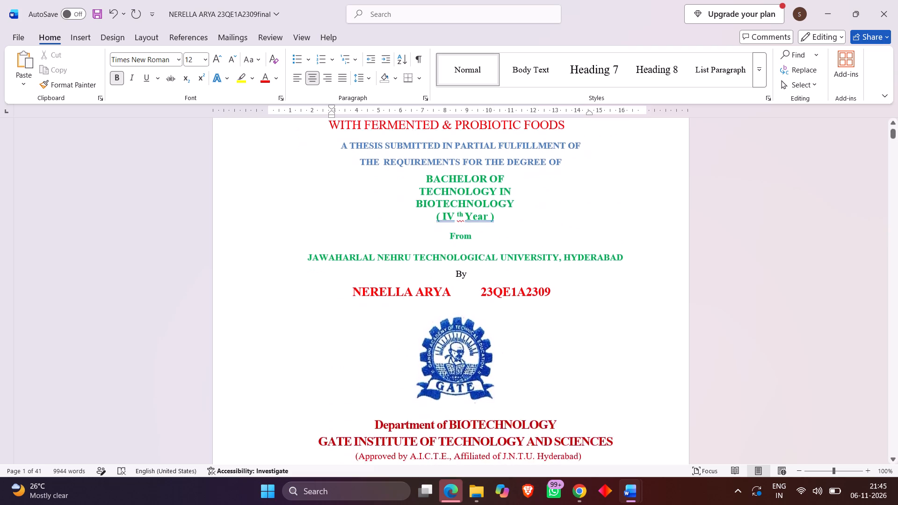
# Review the thesis's cover page against its second title page, examining the degree lines, guidance details, logo and institute block.
pyautogui.scroll(-2, 455, 325)
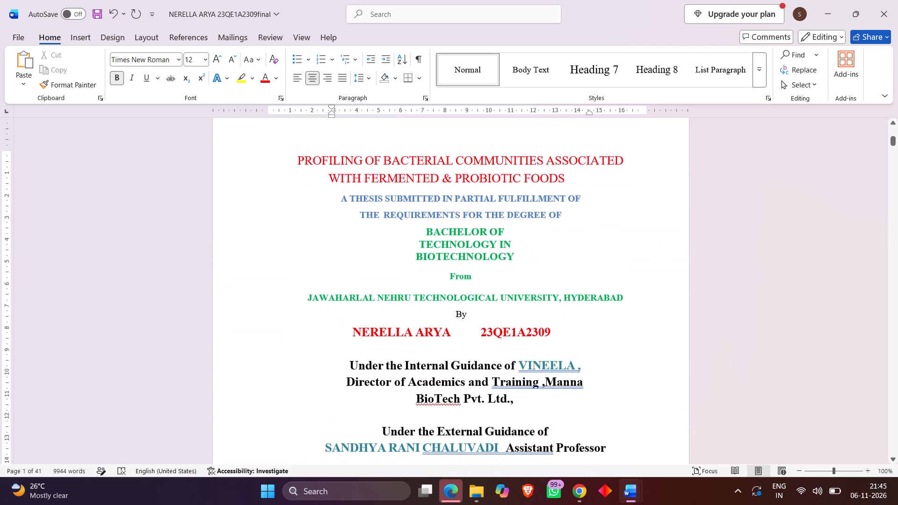
pyautogui.scroll(-1, 455, 325)
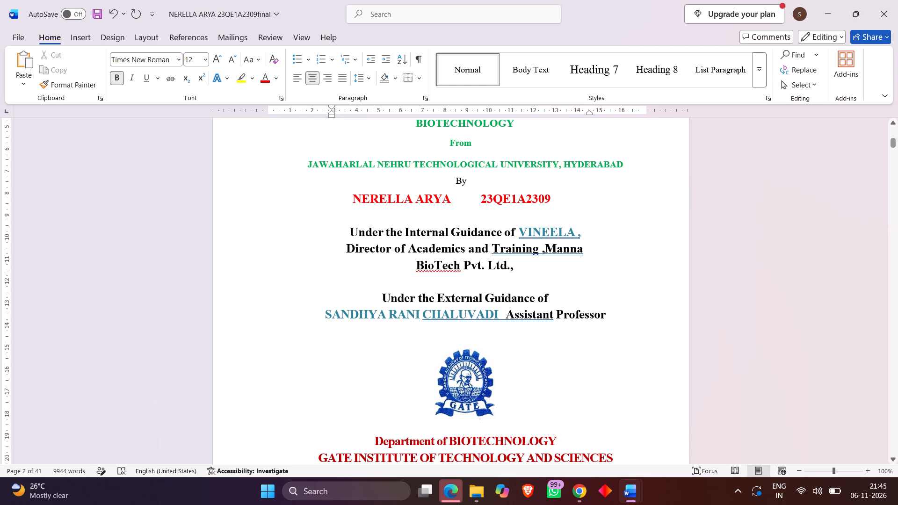
pyautogui.scroll(1, 415, 313)
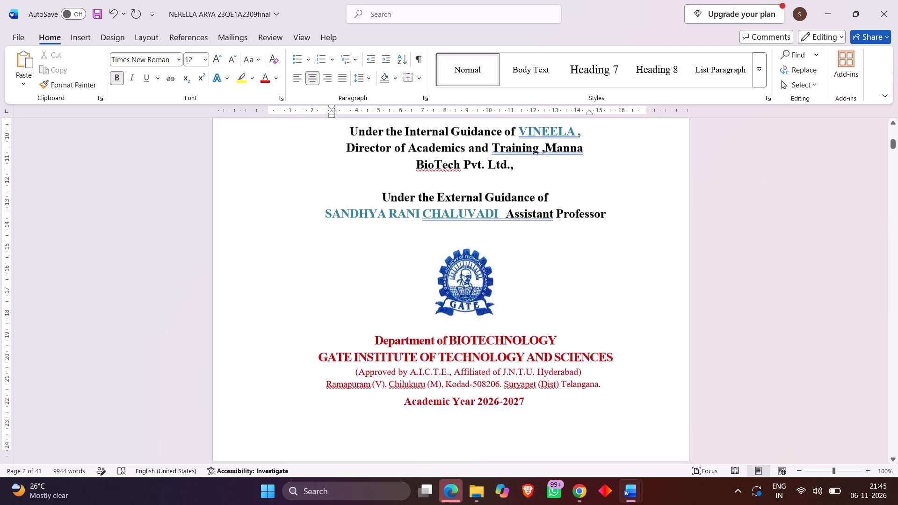
pyautogui.scroll(1, 415, 313)
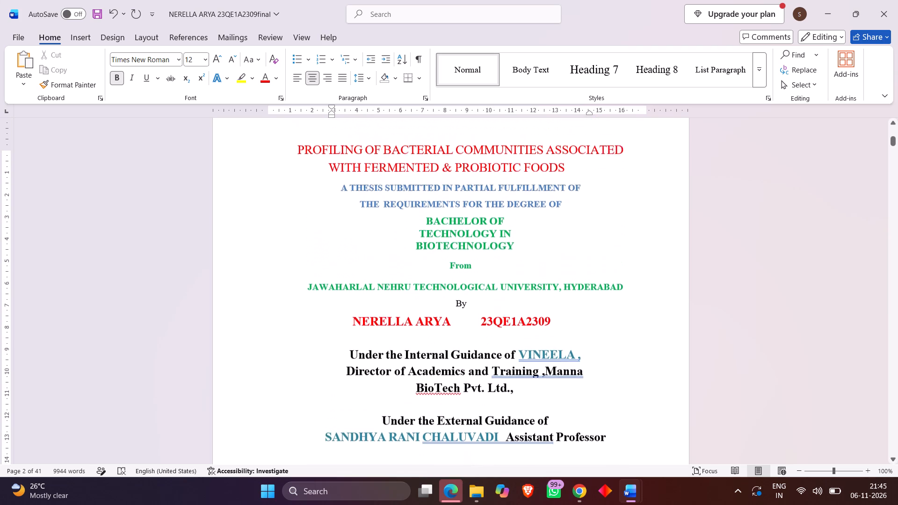
pyautogui.scroll(1, 415, 313)
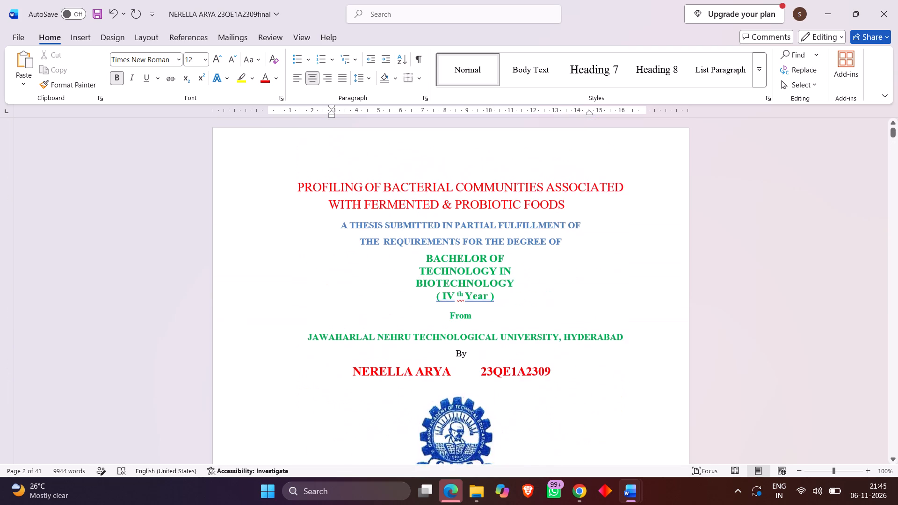
pyautogui.scroll(-2, 415, 313)
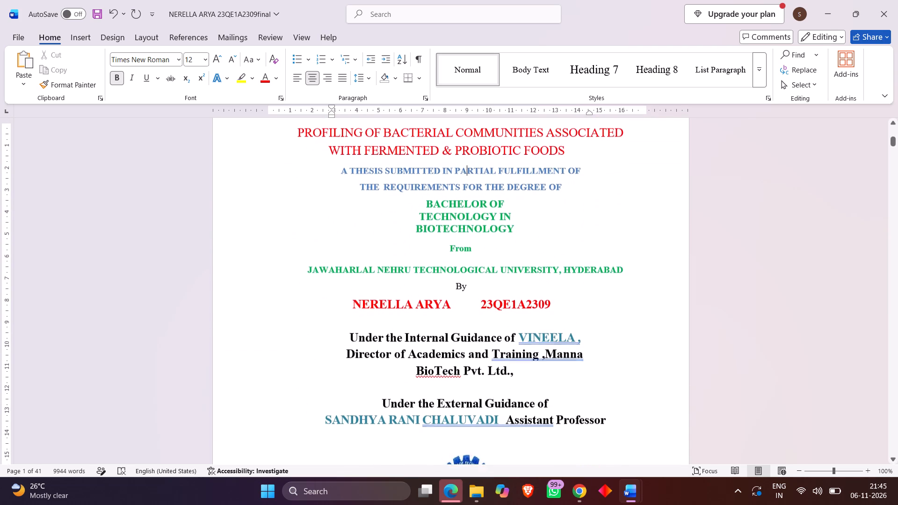
pyautogui.scroll(-1, 415, 313)
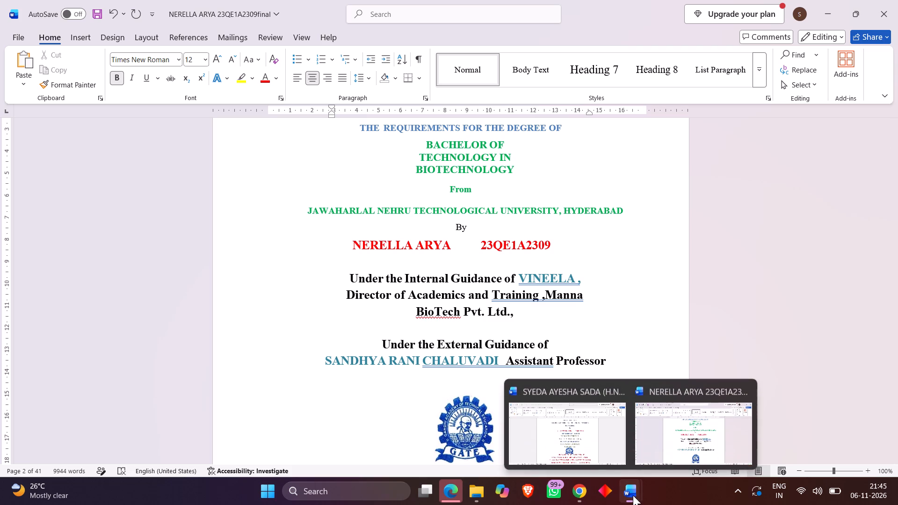
# Switch to the TP53 dissertation used for comparison and copy the Manna Biotech logo from its cover page.
pyautogui.click(572, 432)
pyautogui.scroll(-1, 538, 399)
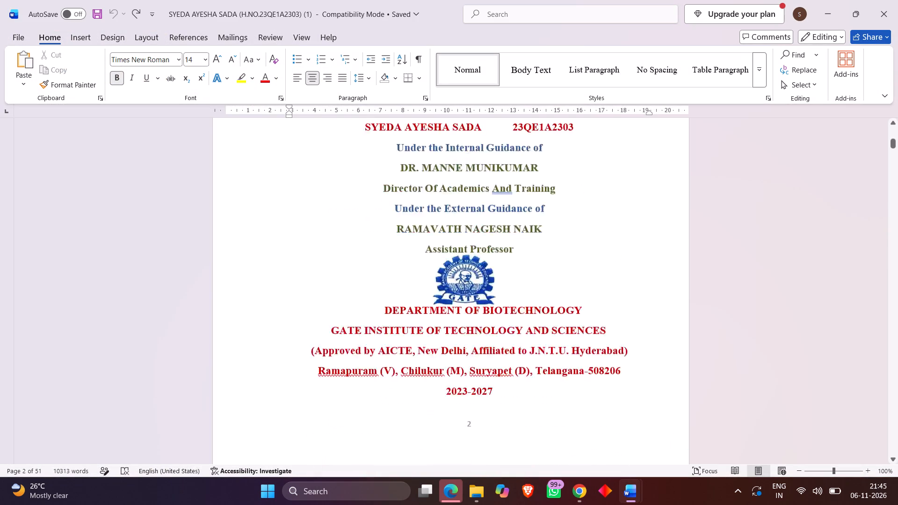
pyautogui.scroll(-2, 538, 399)
pyautogui.scroll(6, 538, 399)
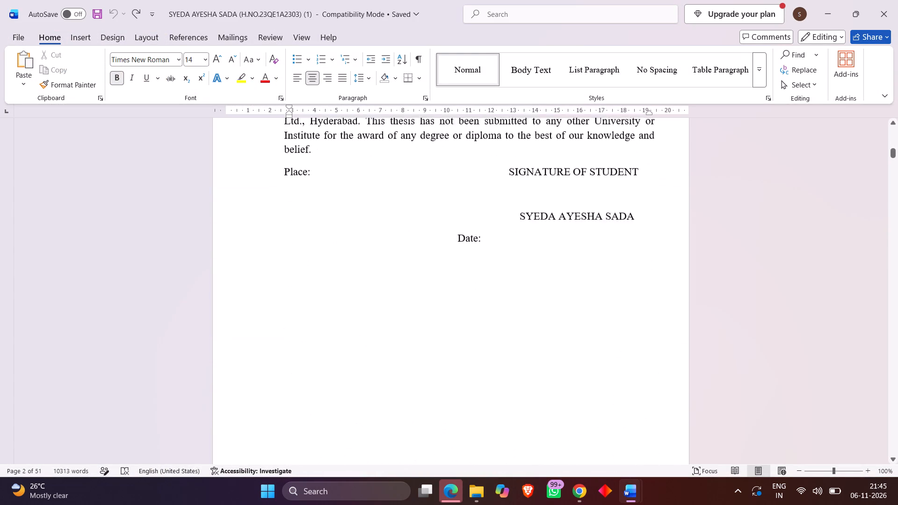
pyautogui.scroll(5, 538, 399)
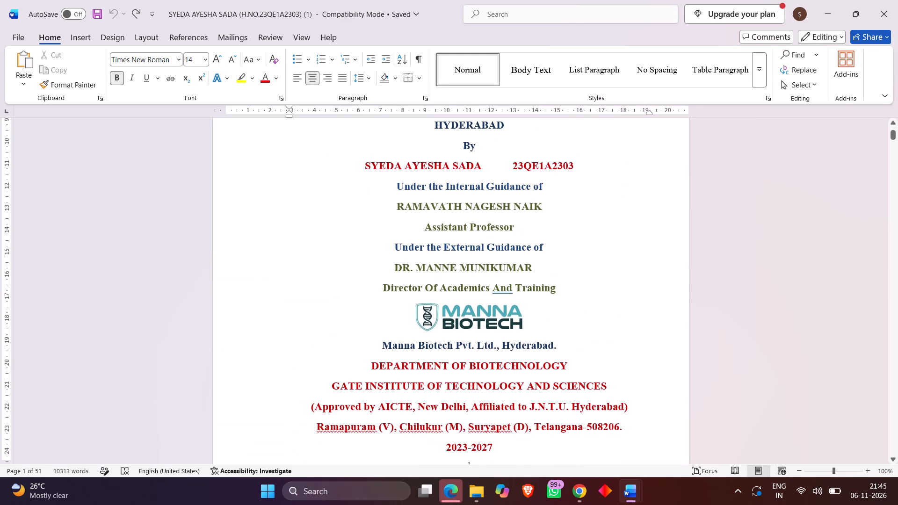
pyautogui.click(484, 309)
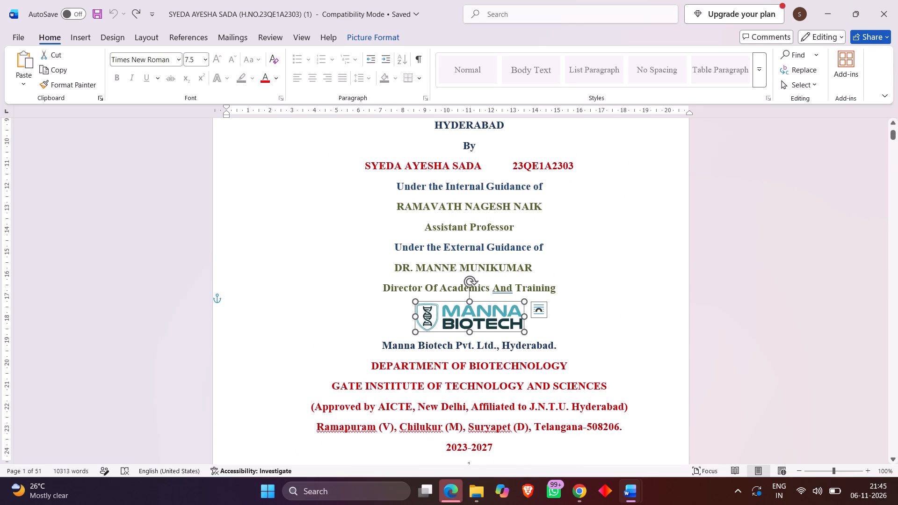
pyautogui.hotkey('ctrl', 'c')
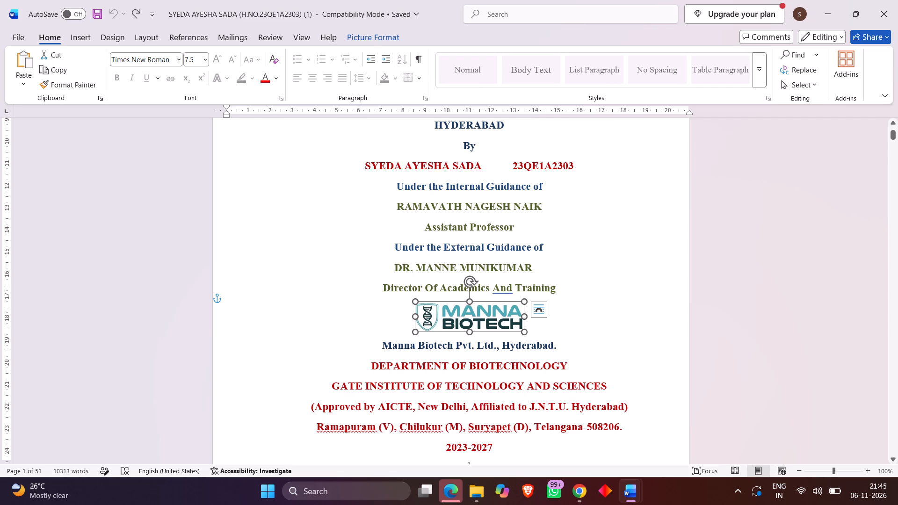
# Return to the fermented and probiotic foods thesis and go to the area around the GATE logo on the second title page.
pyautogui.hotkey('alt', 'Tab')
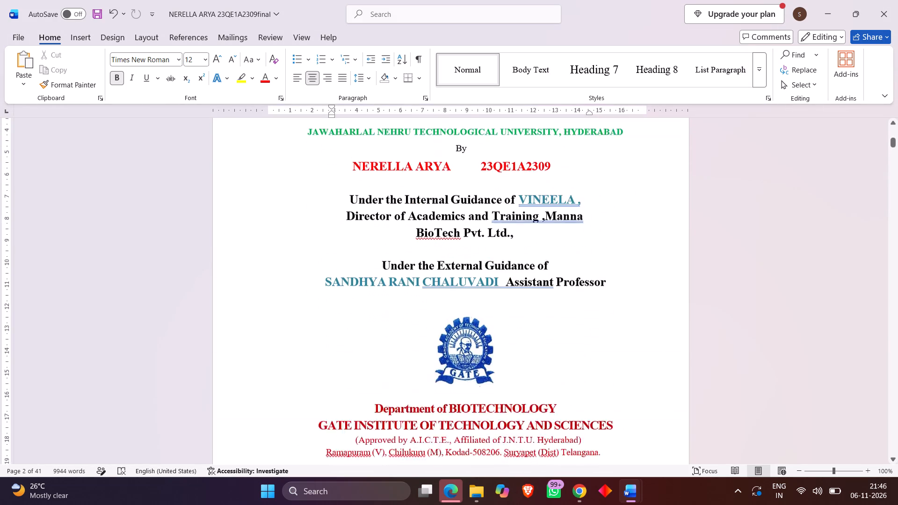
pyautogui.hotkey('alt', 'Tab')
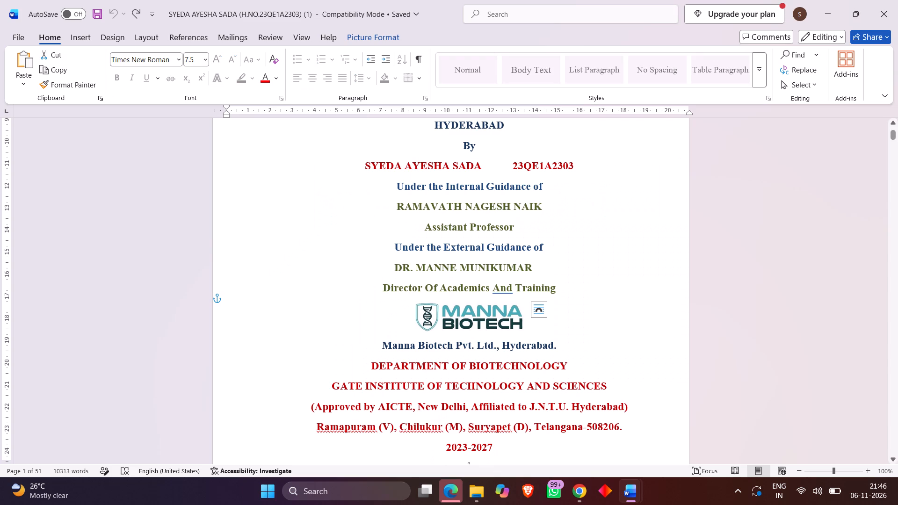
pyautogui.hotkey('alt', 'Tab')
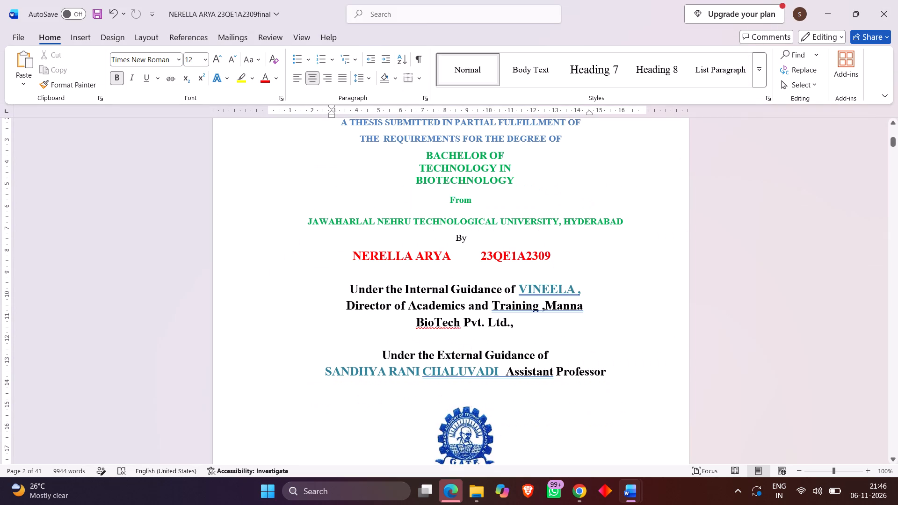
pyautogui.scroll(-1, 605, 365)
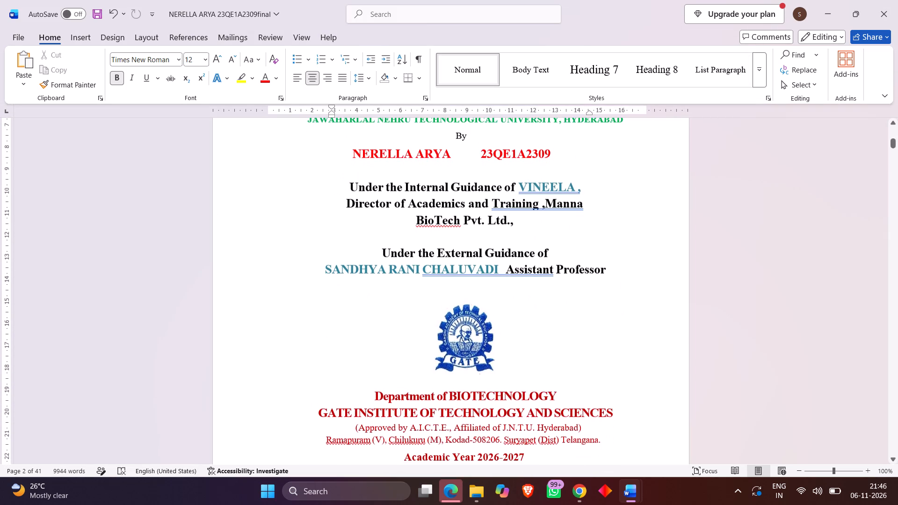
pyautogui.scroll(-1, 605, 365)
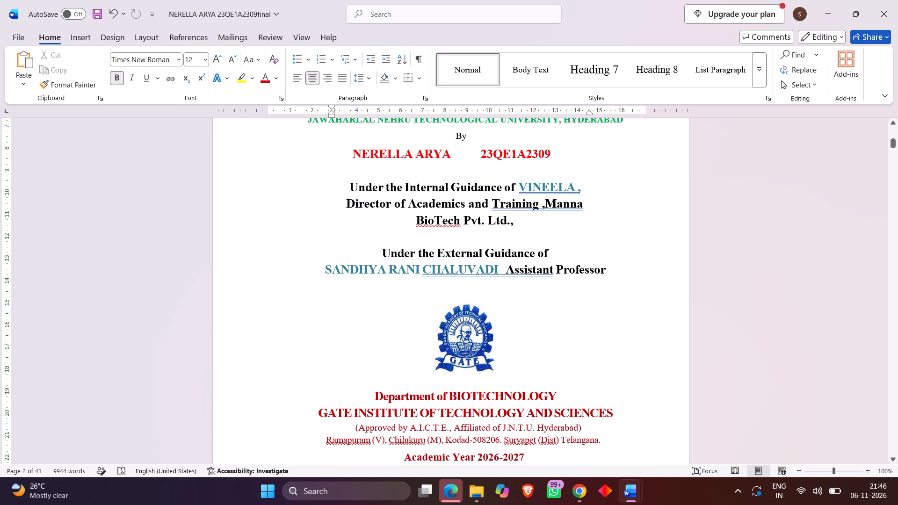
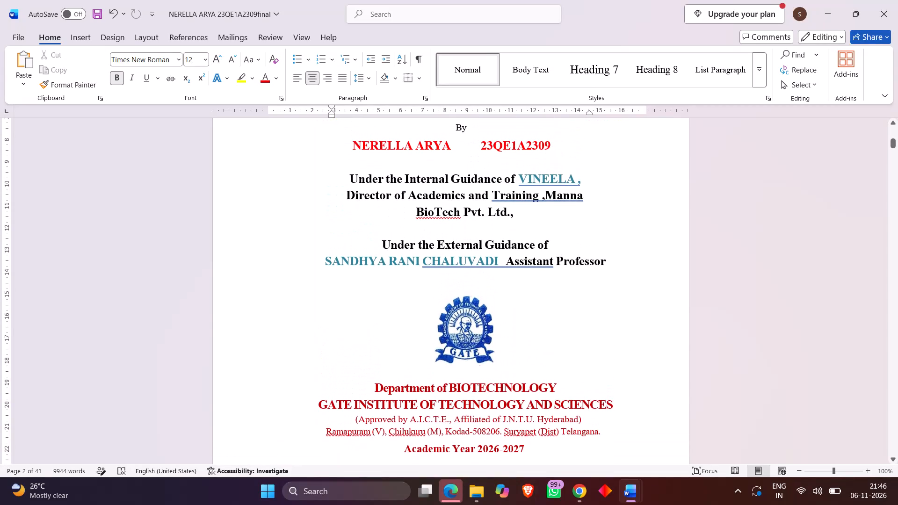
# Review the thesis's cover page against its second title page, examining the degree lines, guidance details, GATE logo and institute block.
pyautogui.scroll(-3, 522, 343)
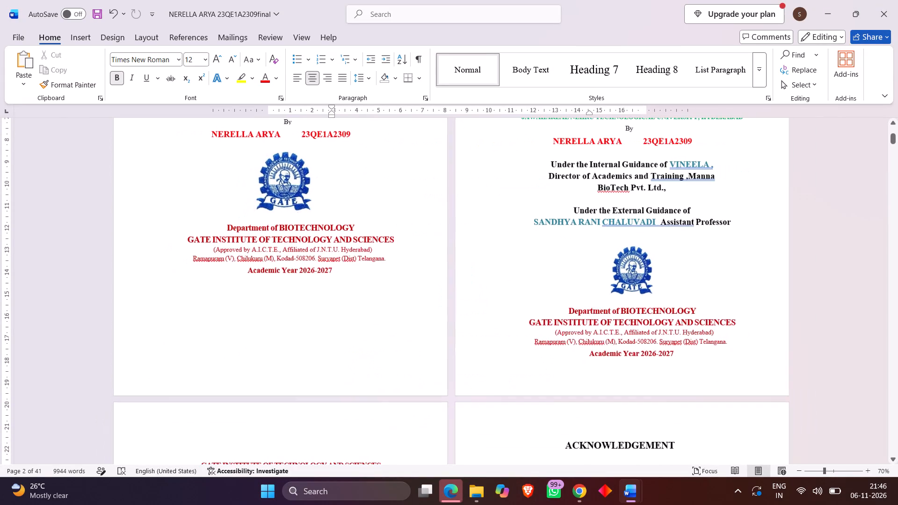
pyautogui.hscroll(1, 522, 343)
pyautogui.keyDown('ctrl'); pyautogui.scroll(1, 522, 343); pyautogui.keyUp('ctrl')
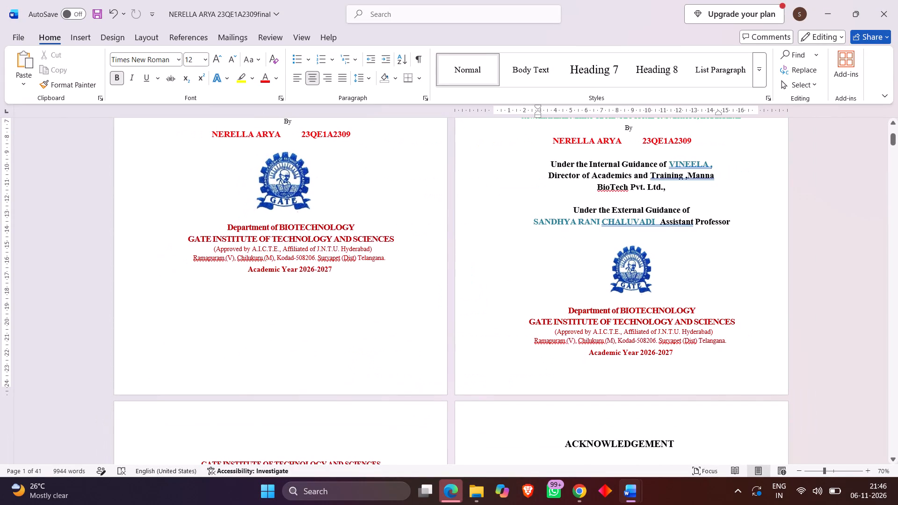
pyautogui.keyDown('ctrl'); pyautogui.scroll(1, 522, 343); pyautogui.keyUp('ctrl')
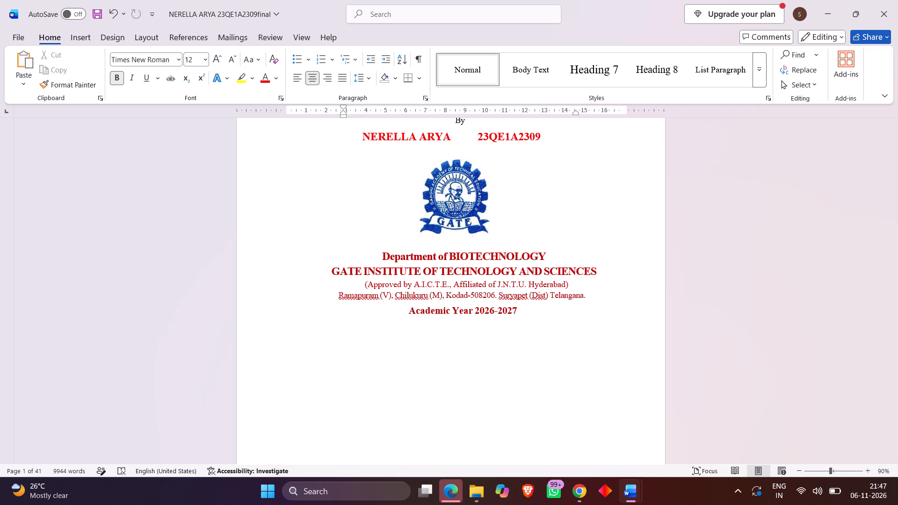
pyautogui.scroll(1, 529, 378)
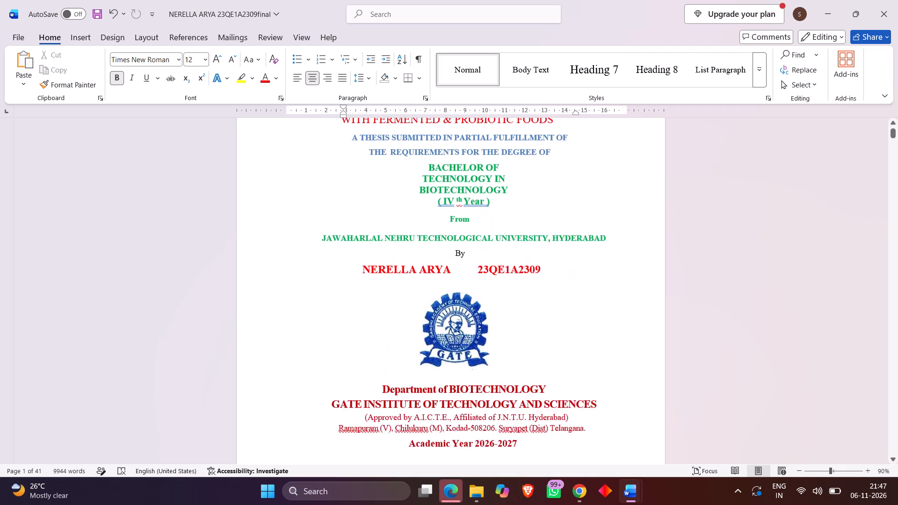
pyautogui.scroll(3, 529, 378)
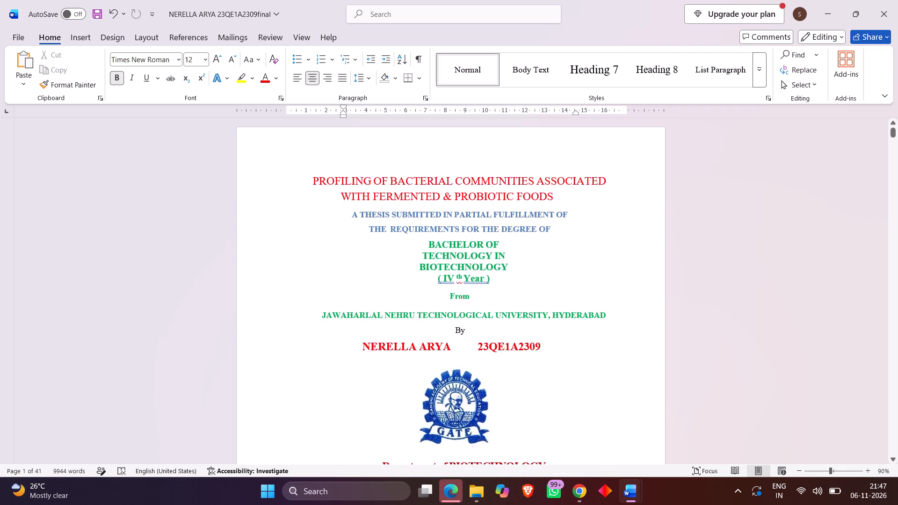
pyautogui.scroll(1, 529, 378)
pyautogui.scroll(-1, 529, 378)
pyautogui.scroll(1, 529, 378)
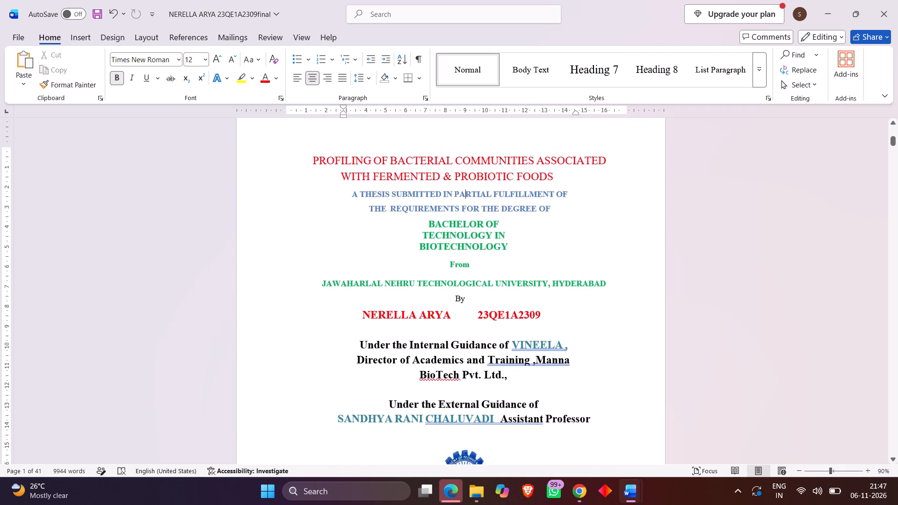
pyautogui.scroll(1, 529, 378)
pyautogui.scroll(-7, 529, 378)
pyautogui.scroll(1, 529, 378)
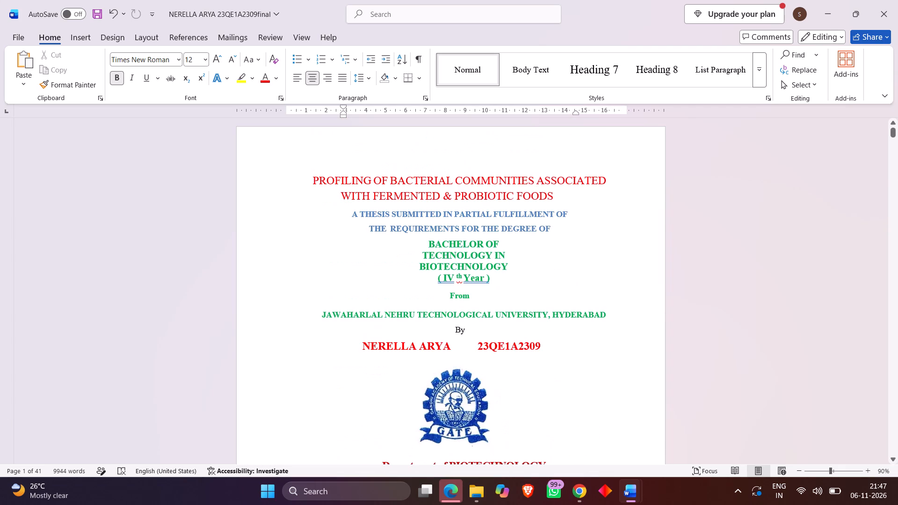
pyautogui.scroll(-2, 529, 378)
pyautogui.scroll(16, 529, 378)
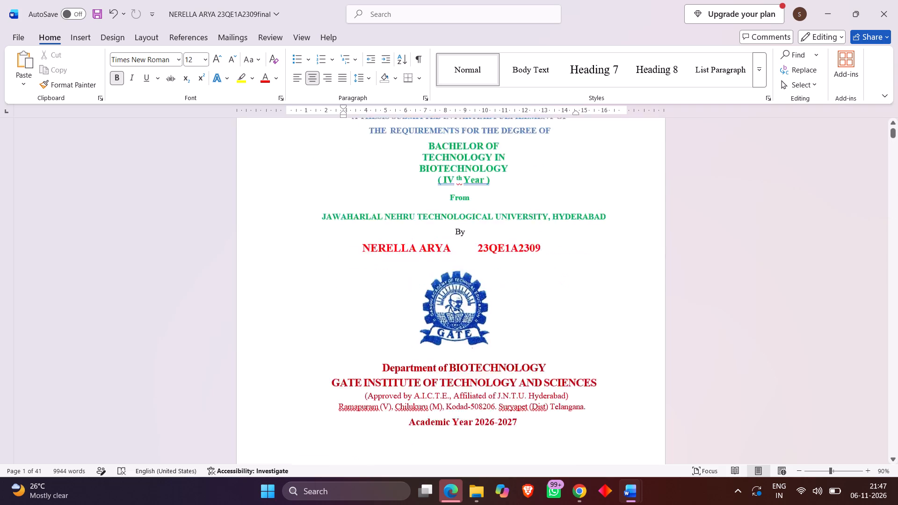
pyautogui.scroll(8, 529, 378)
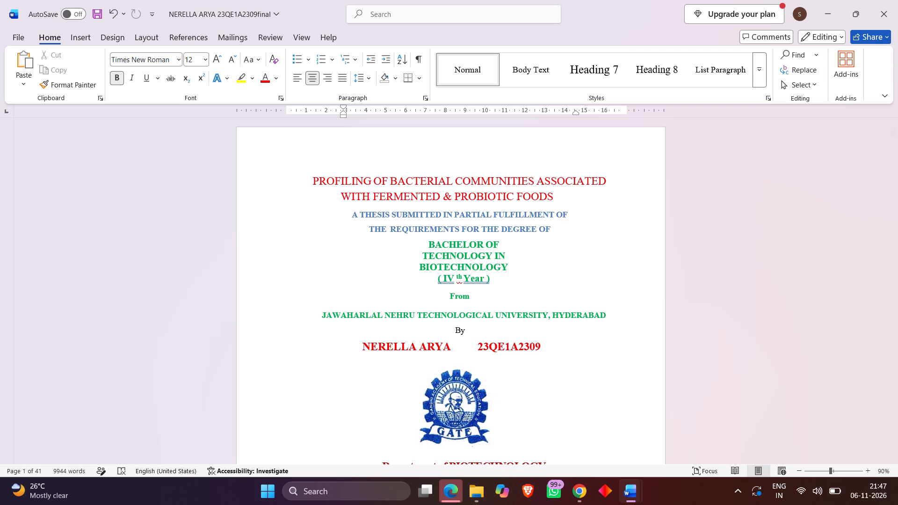
# Switch to the TP53 dissertation and examine its two title pages side by side, checking the guidance details and logo placement.
pyautogui.hotkey('alt', 'Tab')
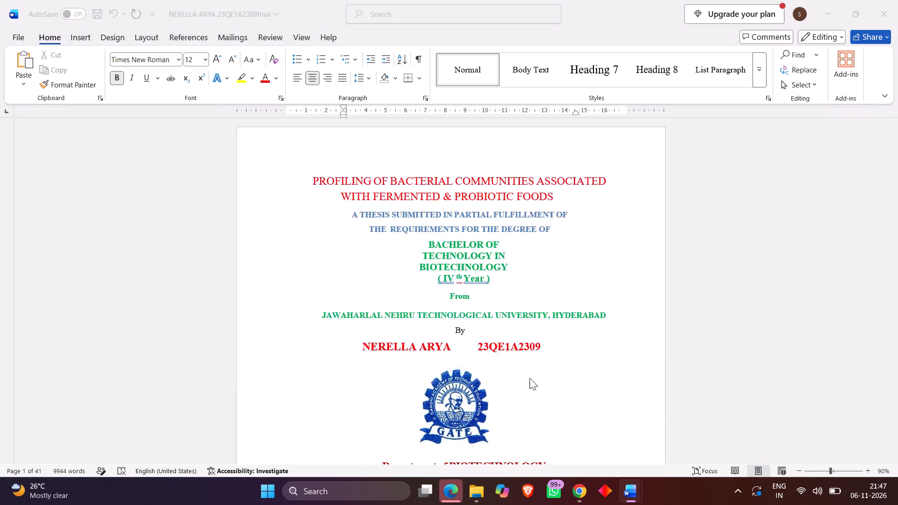
pyautogui.scroll(7, 475, 245)
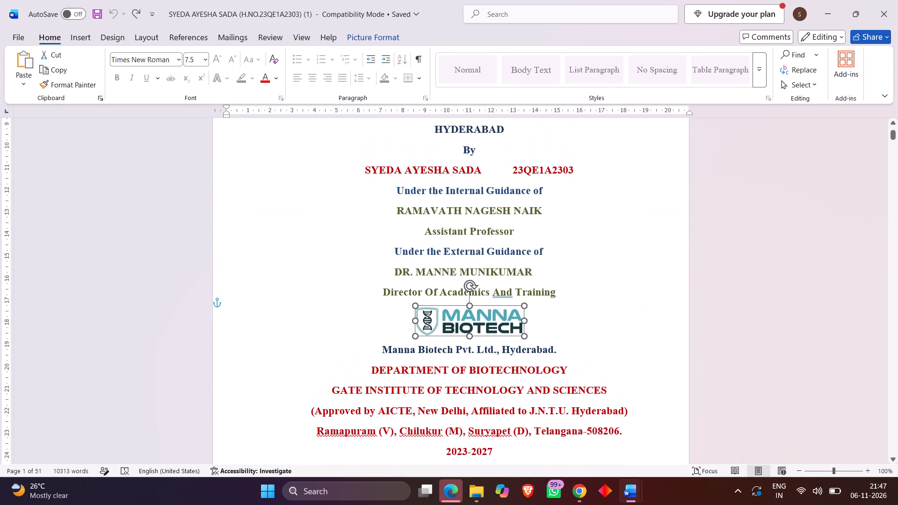
pyautogui.keyDown('ctrl'); pyautogui.scroll(-3, 475, 245); pyautogui.keyUp('ctrl')
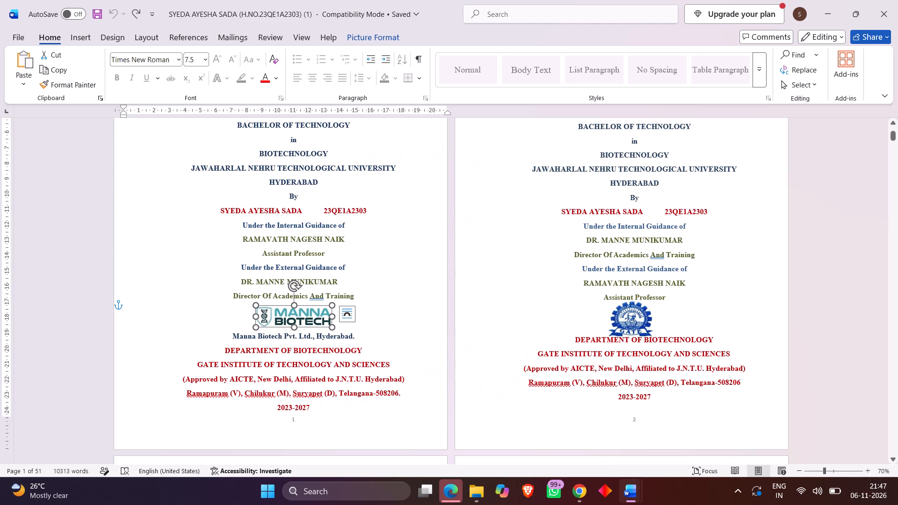
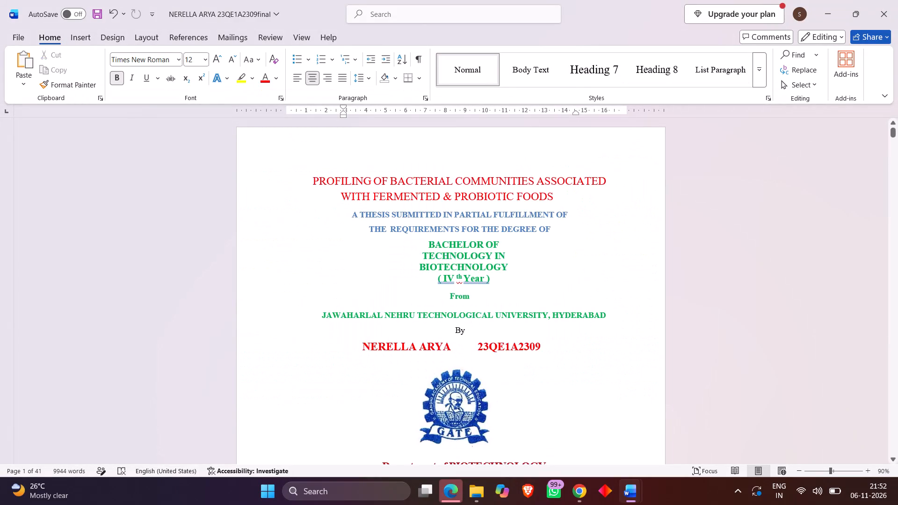
# Paste the Manna Biotech logo on a new line under "BioTech Pvt. Ltd.," on the second title page and centre it horizontally.
pyautogui.scroll(-2, 476, 309)
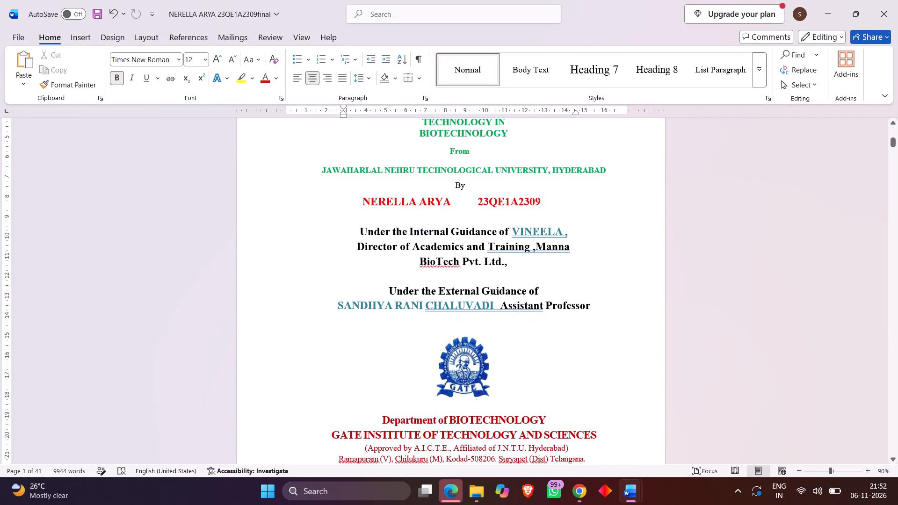
pyautogui.click(510, 259)
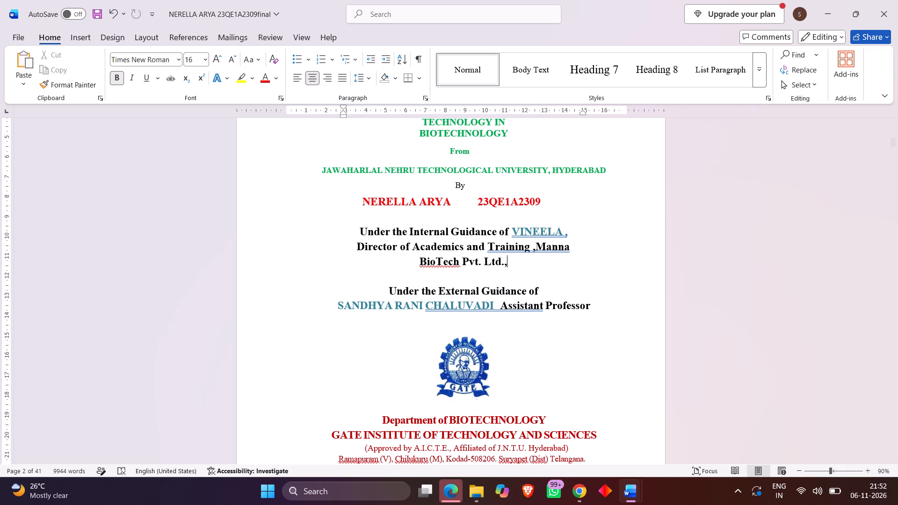
pyautogui.press('Return')
pyautogui.hotkey('ctrl', 'v')
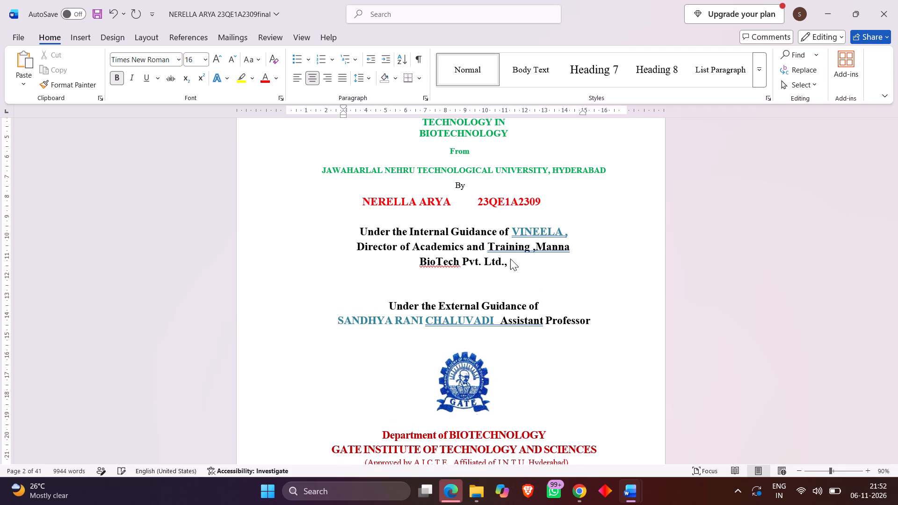
pyautogui.moveTo(358, 296); pyautogui.dragTo(483, 291)
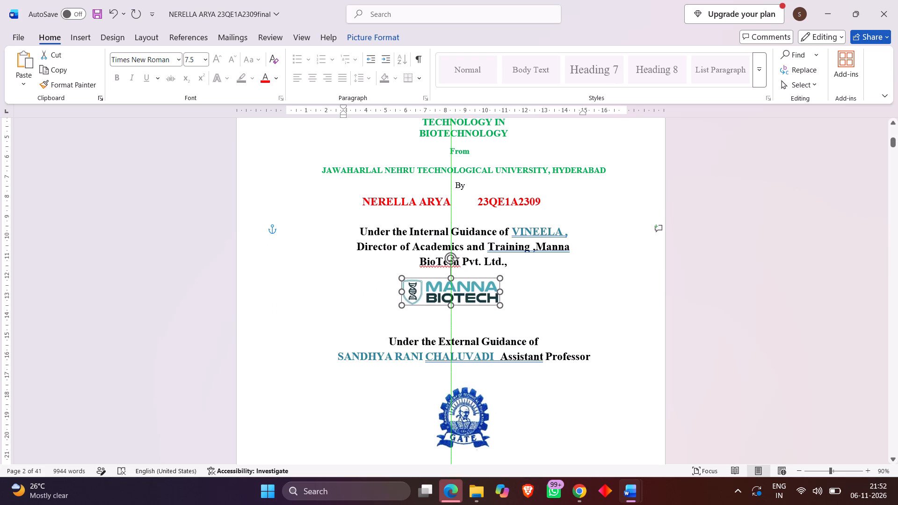
pyautogui.moveTo(483, 291); pyautogui.dragTo(487, 291)
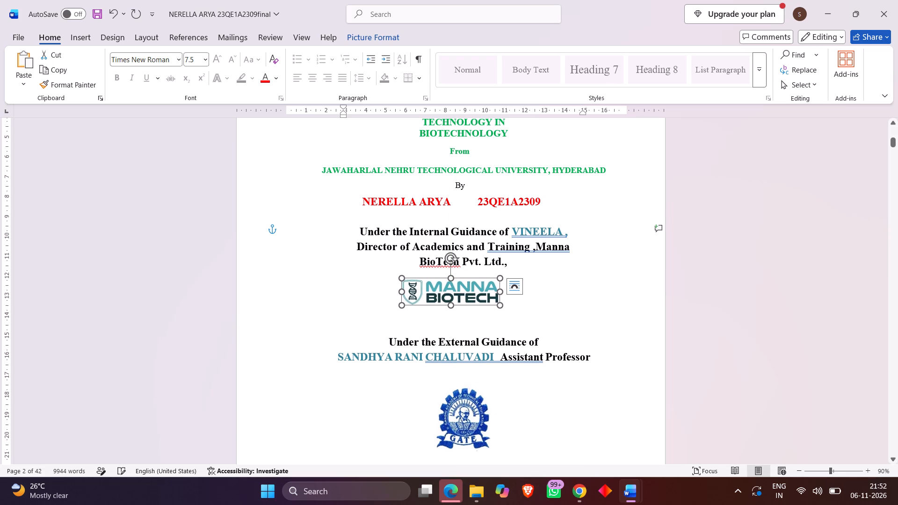
pyautogui.click(362, 281)
# Delete the blank lines between the Manna Biotech logo and "Under the External Guidance of" on the second title page.
pyautogui.scroll(1, 434, 317)
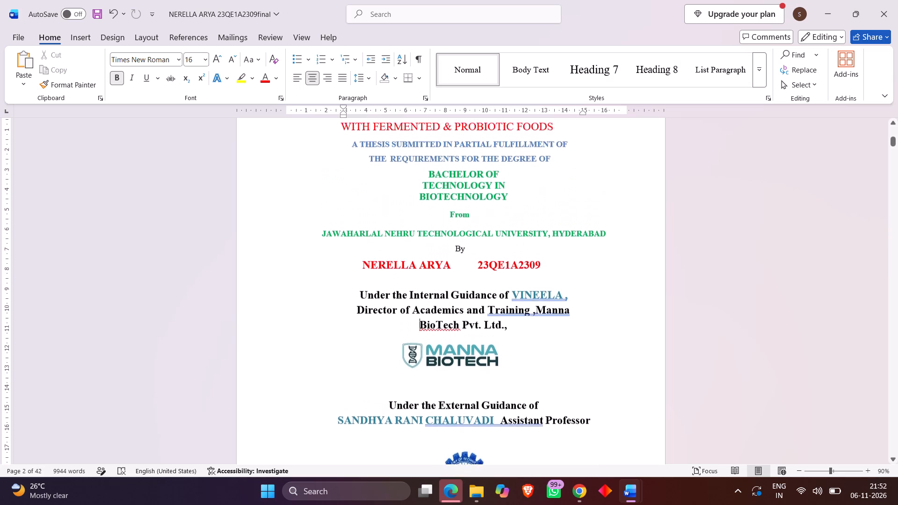
pyautogui.scroll(1, 434, 317)
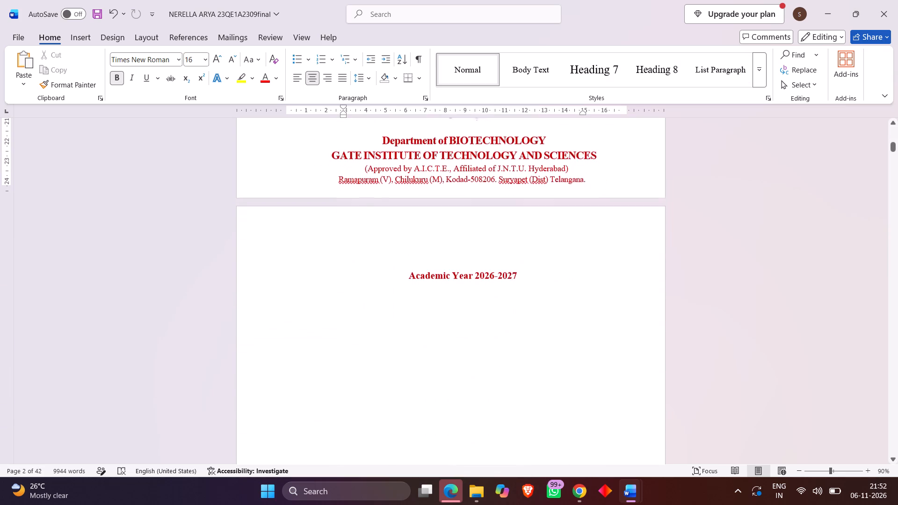
pyautogui.scroll(1, 434, 317)
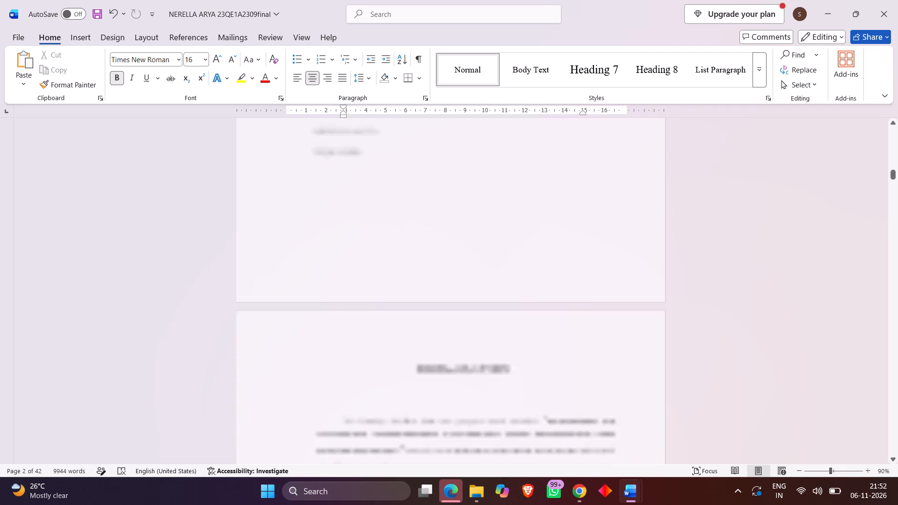
pyautogui.scroll(1, 434, 317)
pyautogui.scroll(-1, 434, 317)
pyautogui.scroll(6, 434, 317)
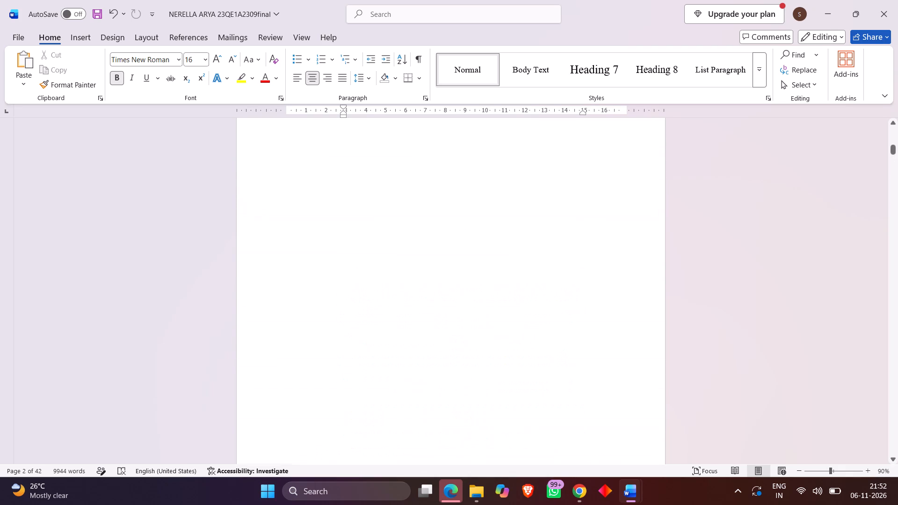
pyautogui.scroll(3, 434, 317)
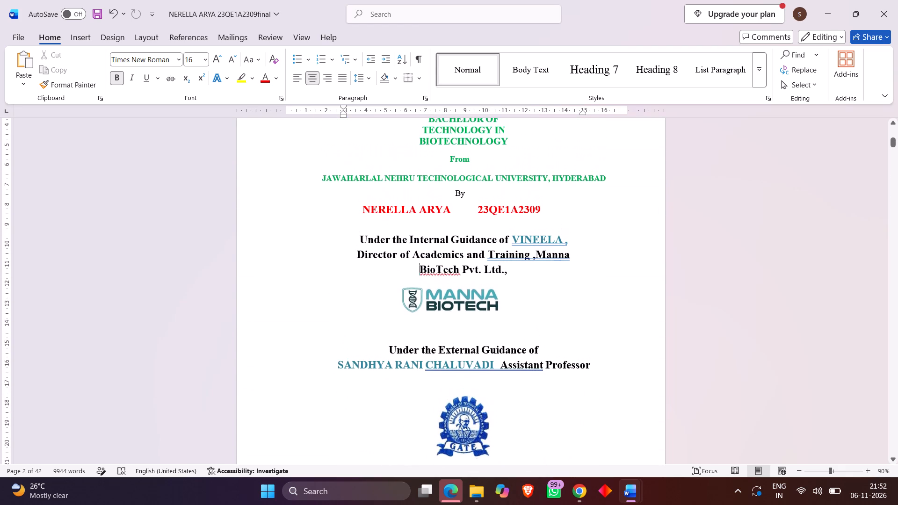
pyautogui.click(436, 330)
pyautogui.press('BackSpace')
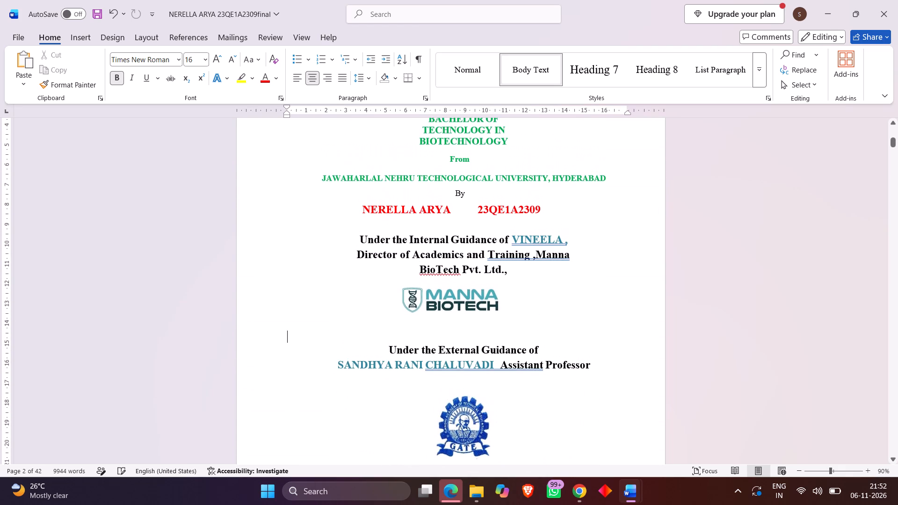
pyautogui.press('BackSpace')
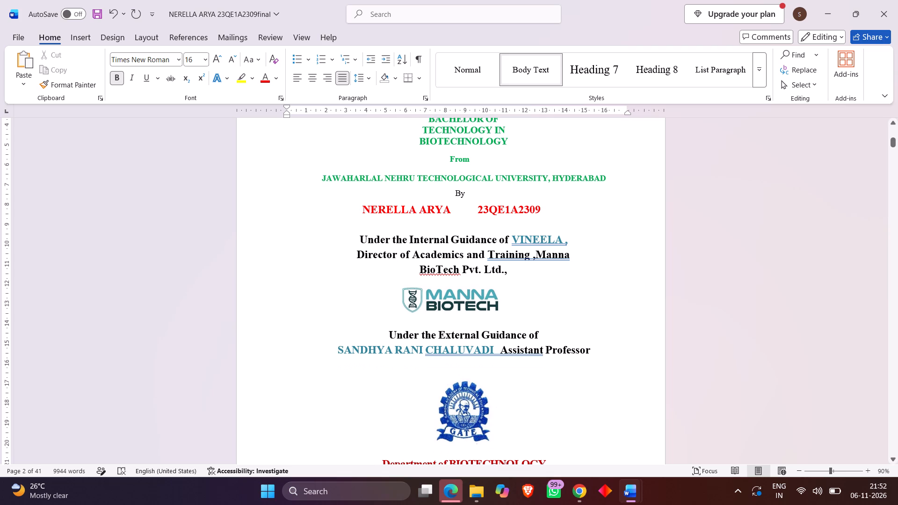
pyautogui.press('BackSpace')
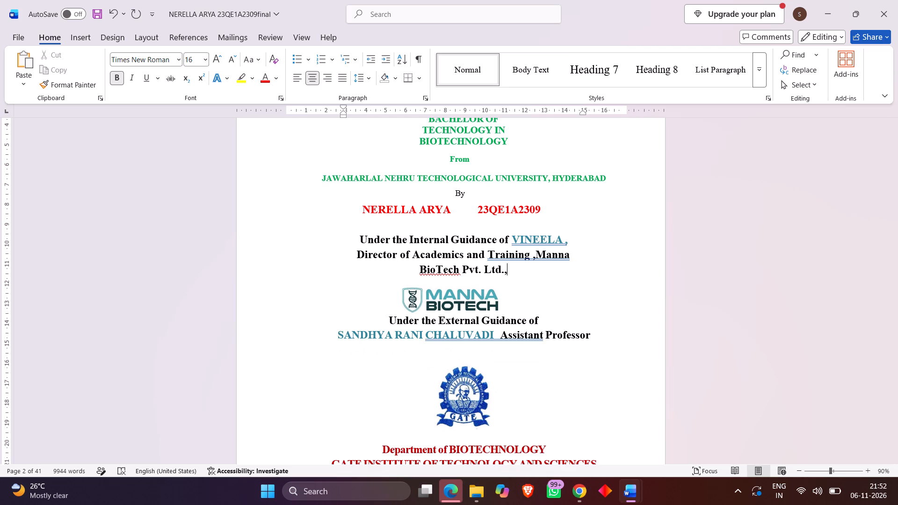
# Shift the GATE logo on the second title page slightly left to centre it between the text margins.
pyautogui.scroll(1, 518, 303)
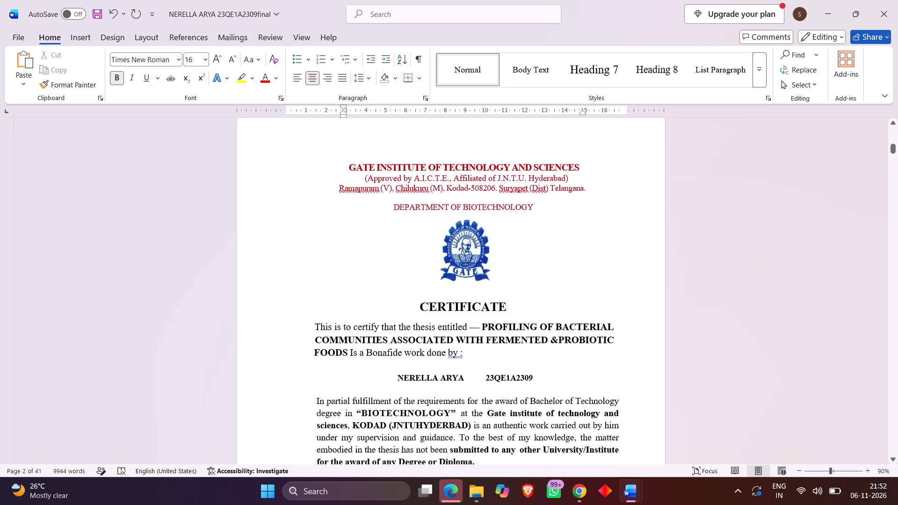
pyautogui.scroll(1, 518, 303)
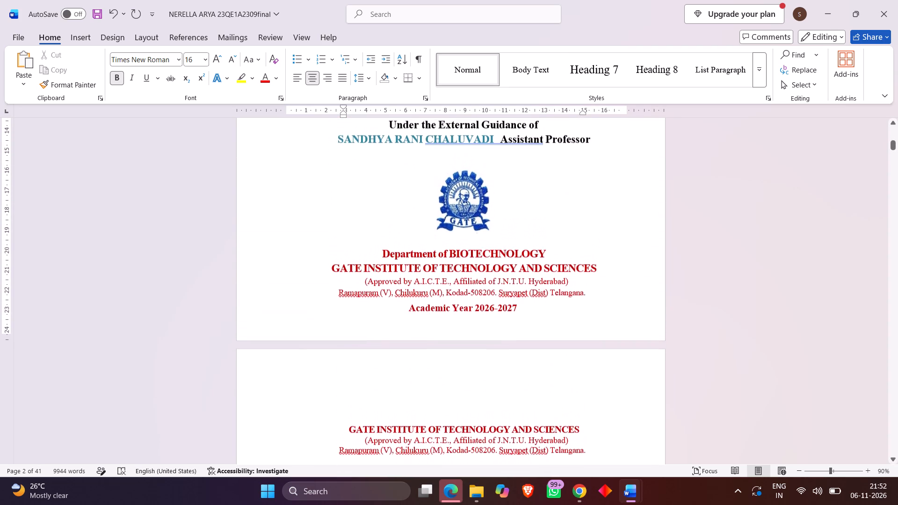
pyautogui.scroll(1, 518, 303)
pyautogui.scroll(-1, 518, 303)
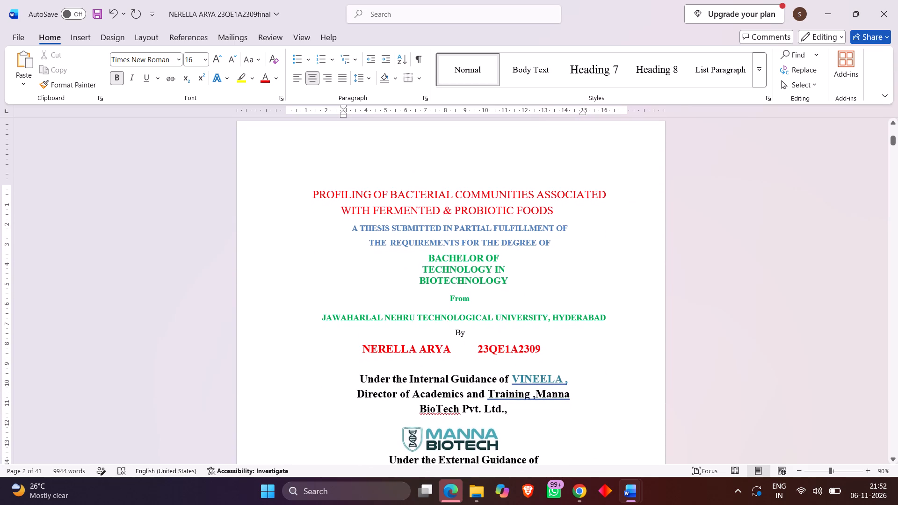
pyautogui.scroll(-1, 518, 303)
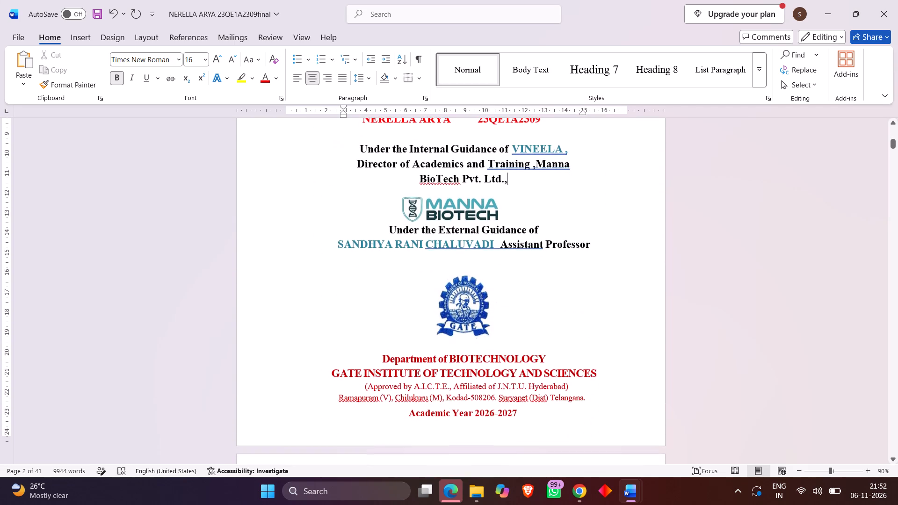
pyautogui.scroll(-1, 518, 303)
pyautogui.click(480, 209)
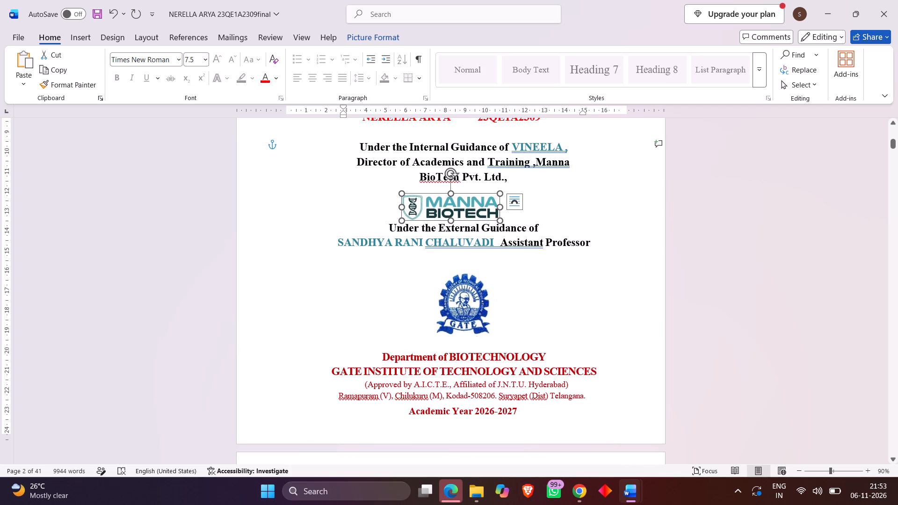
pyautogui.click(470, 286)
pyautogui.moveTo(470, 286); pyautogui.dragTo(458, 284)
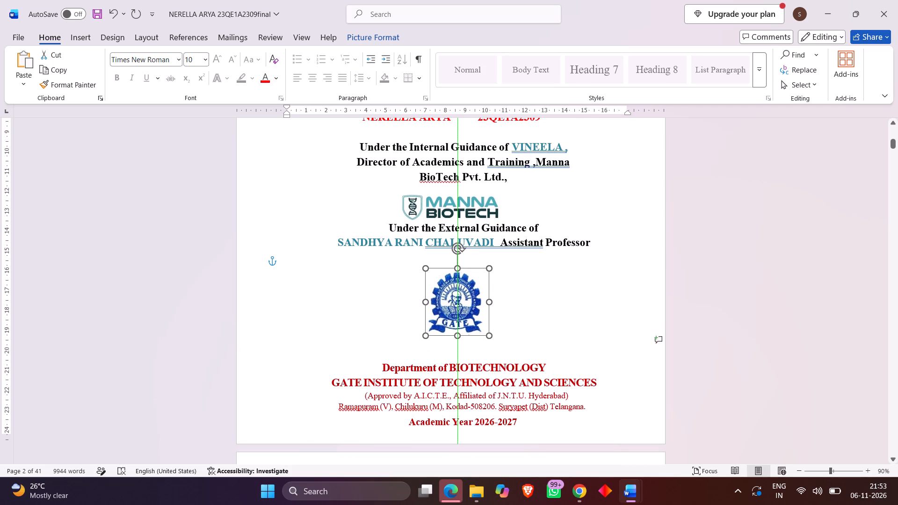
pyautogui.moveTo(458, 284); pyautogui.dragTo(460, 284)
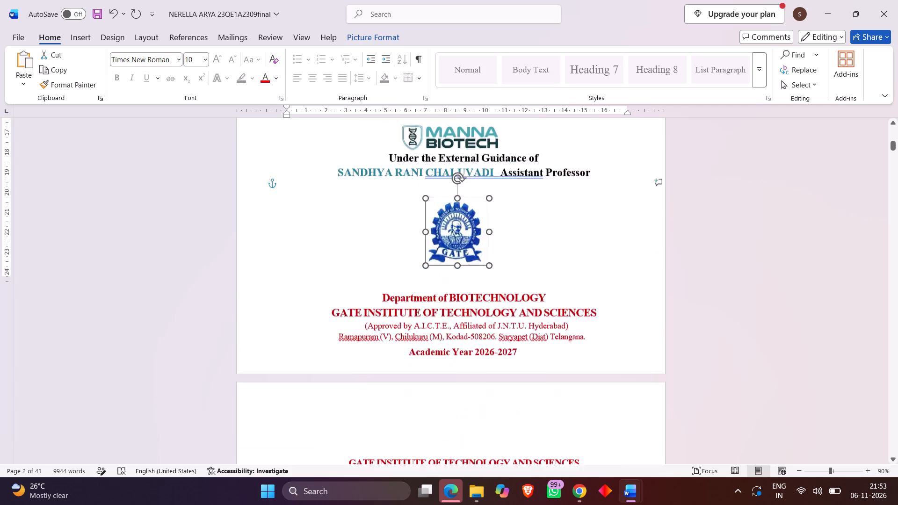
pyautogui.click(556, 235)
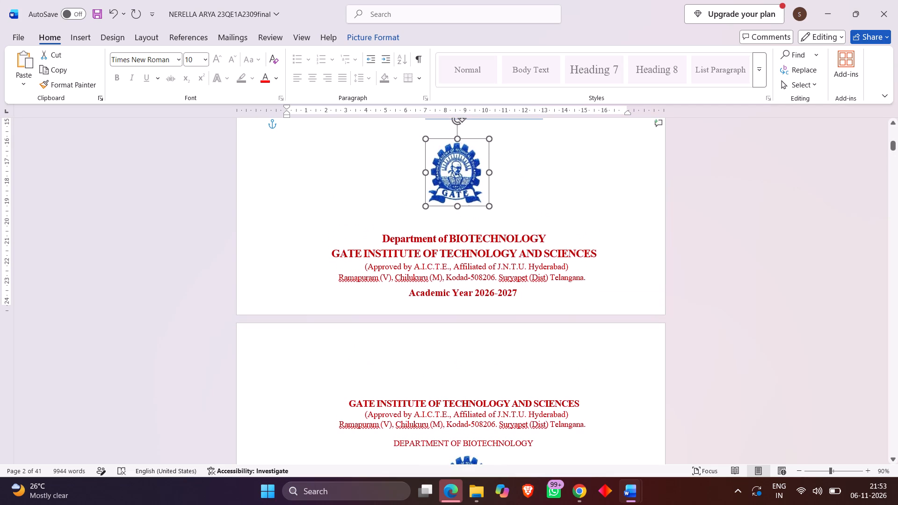
# Move the GATE logo above the CERTIFICATE heading slightly left to centre it between the text margins.
pyautogui.scroll(1, 556, 235)
pyautogui.scroll(-1, 556, 235)
pyautogui.scroll(1, 556, 235)
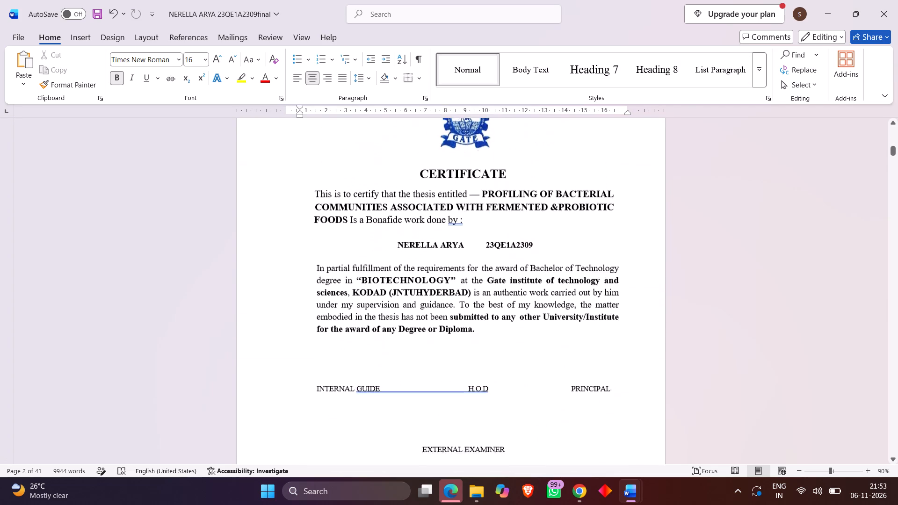
pyautogui.scroll(1, 512, 383)
pyautogui.scroll(-2, 508, 393)
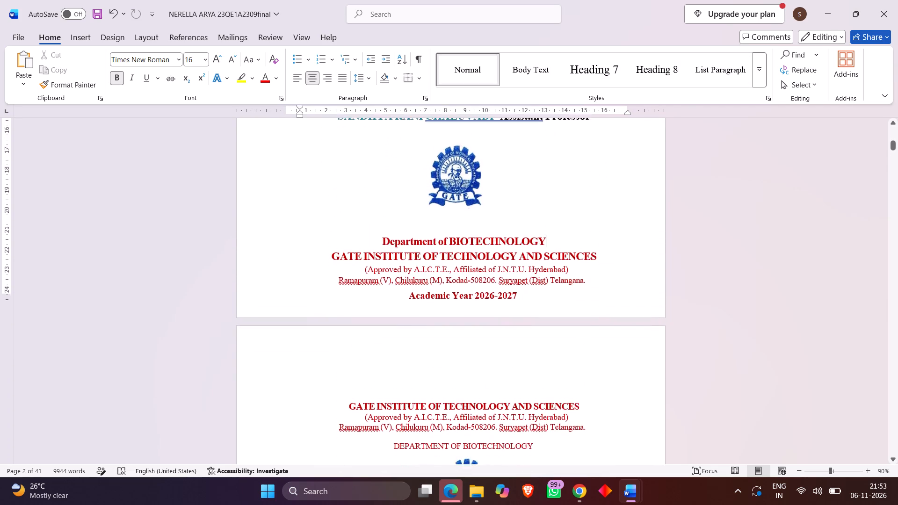
pyautogui.scroll(-1, 508, 393)
pyautogui.moveTo(471, 342); pyautogui.dragTo(463, 340)
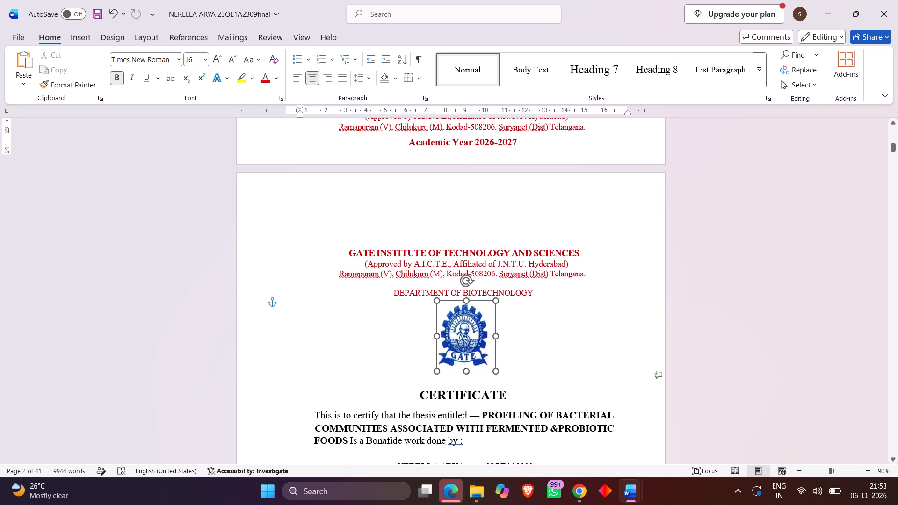
pyautogui.moveTo(463, 340); pyautogui.dragTo(473, 347)
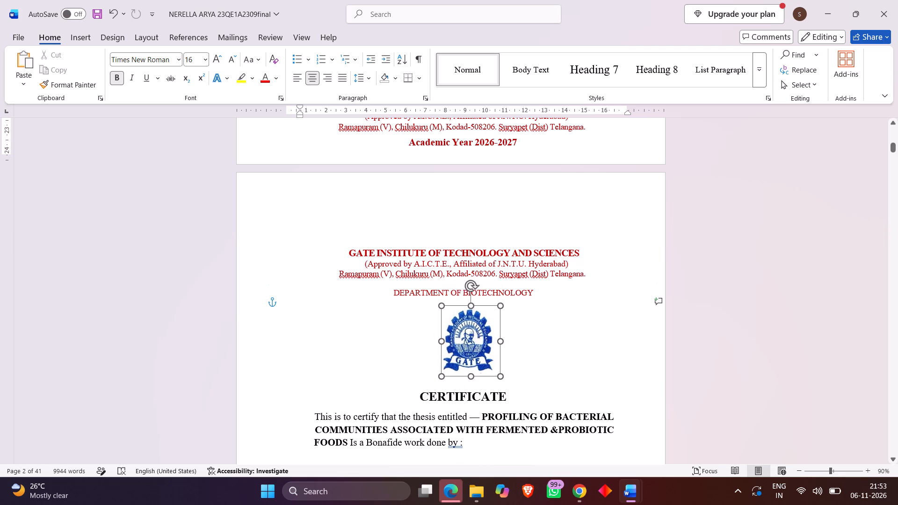
pyautogui.moveTo(473, 347); pyautogui.dragTo(457, 346)
pyautogui.click(576, 336)
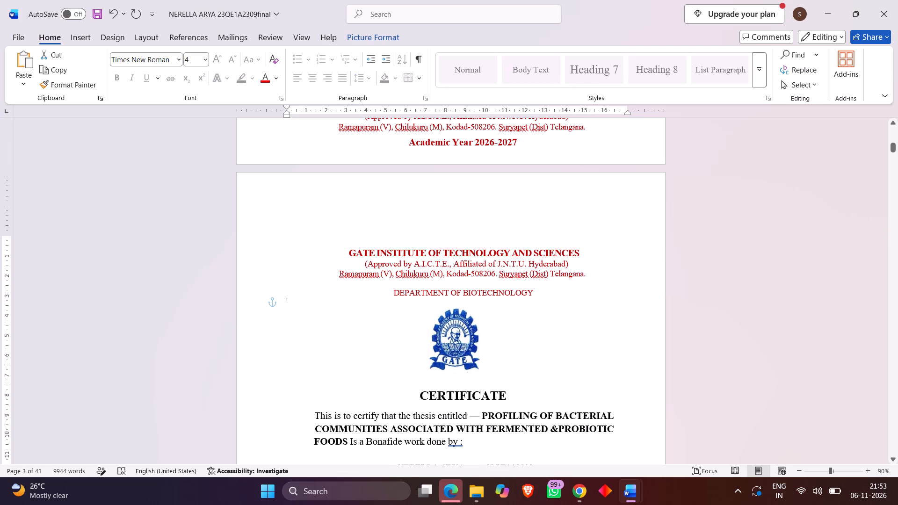
# Move the GATE logo on the second title page slightly further left, to the page's horizontal centre under the Manna Biotech logo.
pyautogui.scroll(1, 576, 336)
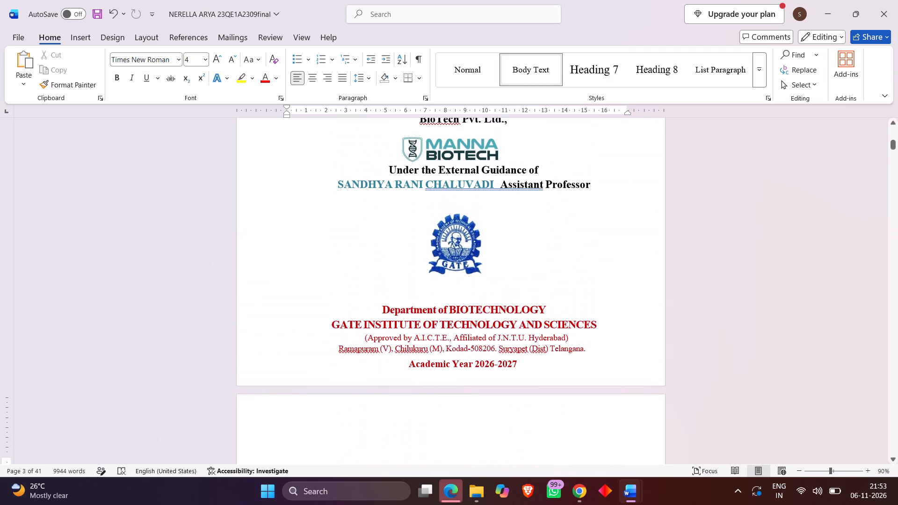
pyautogui.click(456, 255)
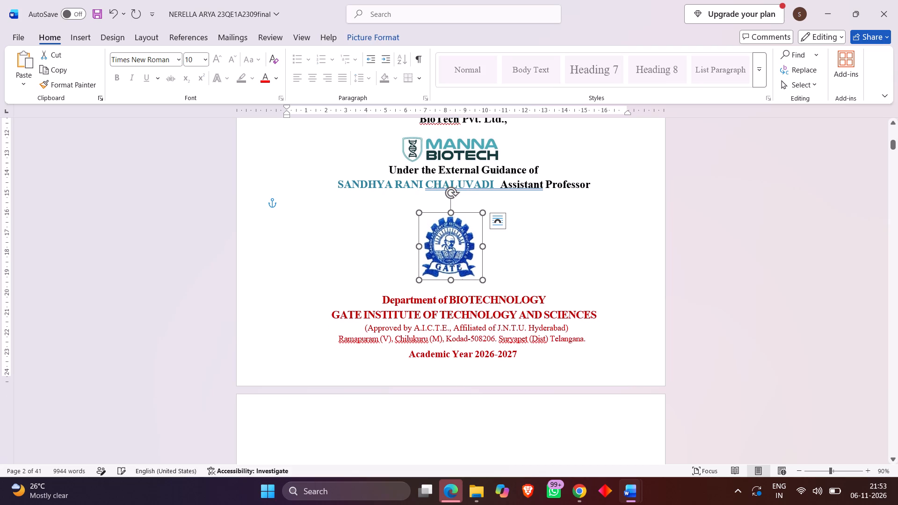
pyautogui.click(554, 256)
pyautogui.scroll(1, 488, 298)
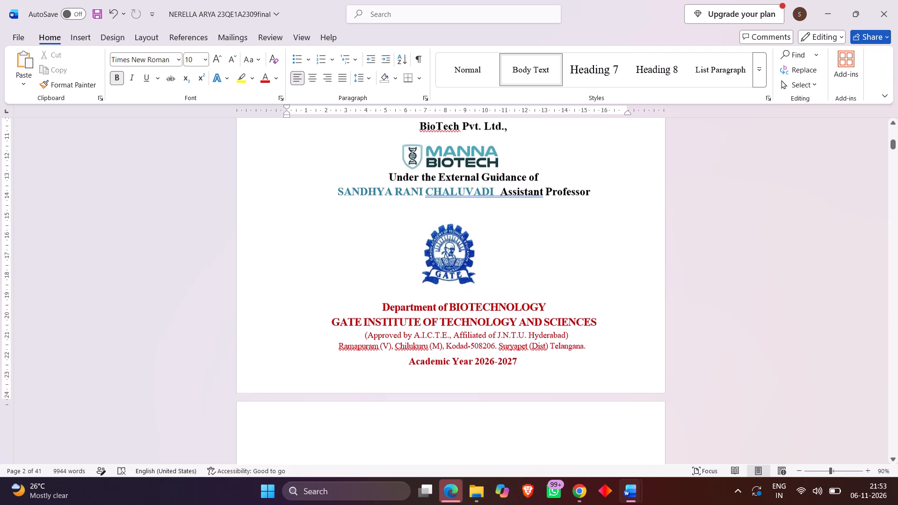
pyautogui.scroll(1, 488, 298)
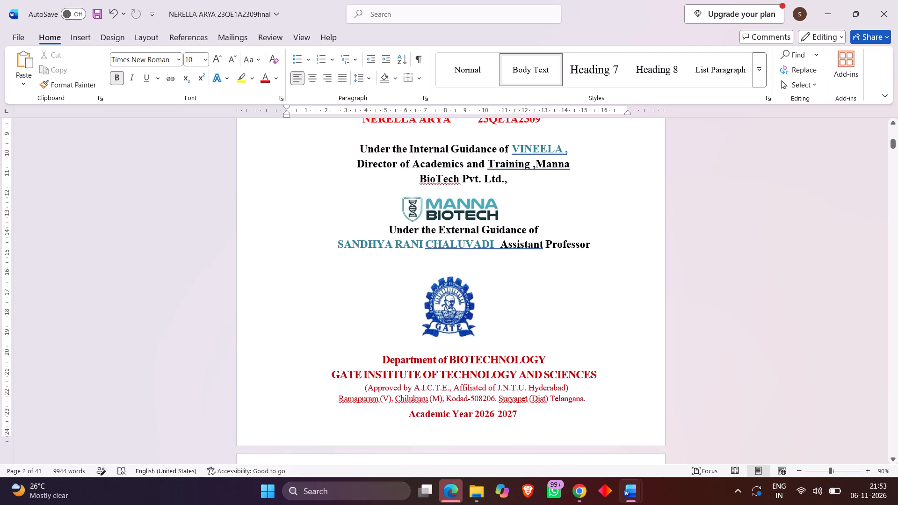
# Insert a blank line before "Under the External Guidance of" to separate it from the Manna Biotech logo.
pyautogui.click(390, 227)
pyautogui.click(516, 211)
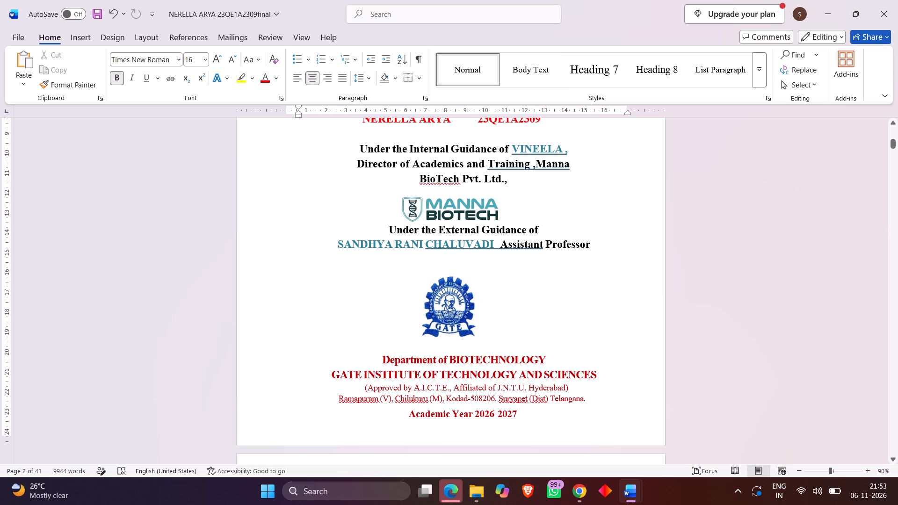
pyautogui.click(516, 214)
pyautogui.click(389, 229)
pyautogui.press('Return')
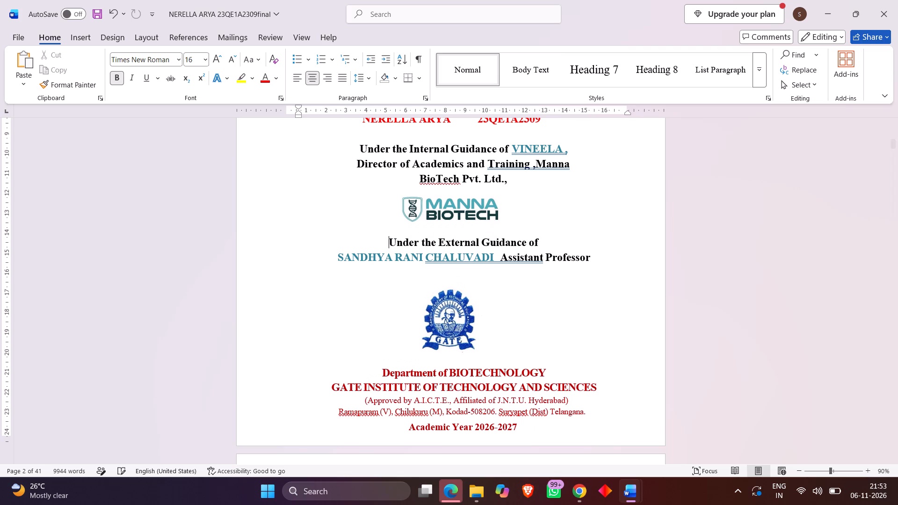
pyautogui.scroll(1, 443, 285)
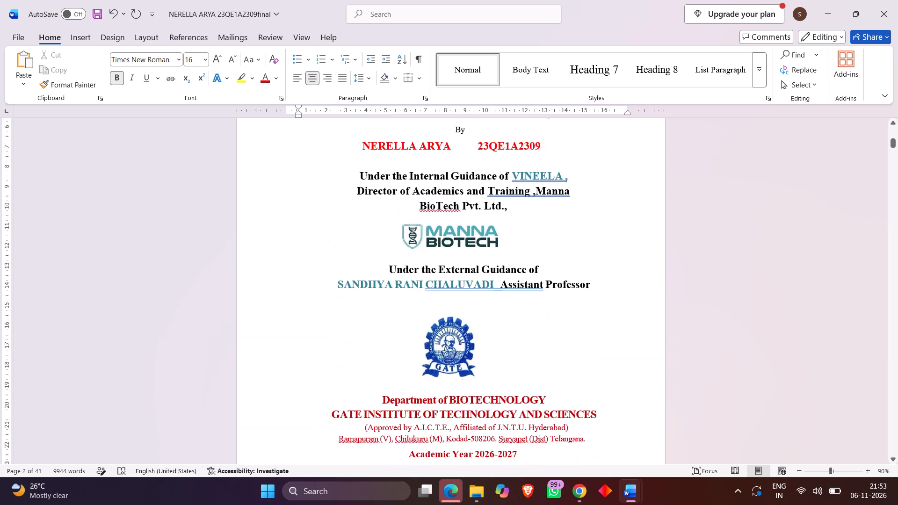
pyautogui.scroll(1, 443, 285)
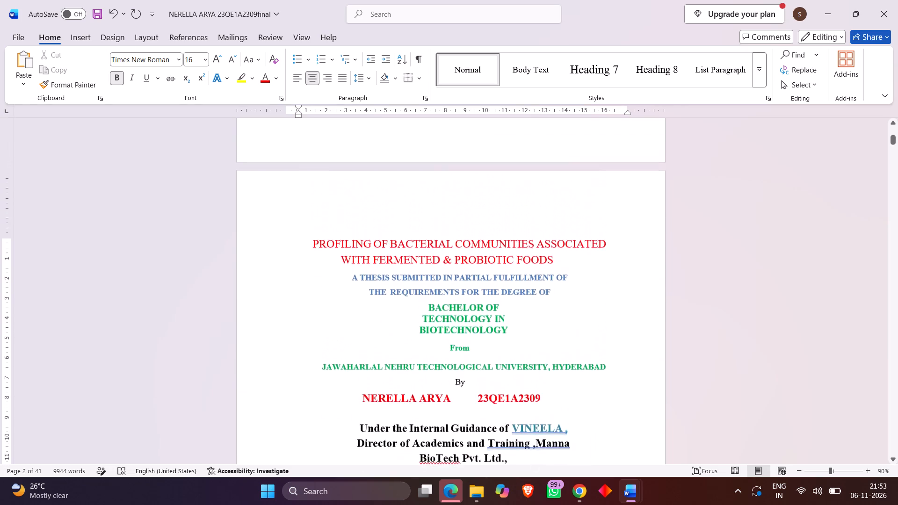
pyautogui.scroll(1, 443, 285)
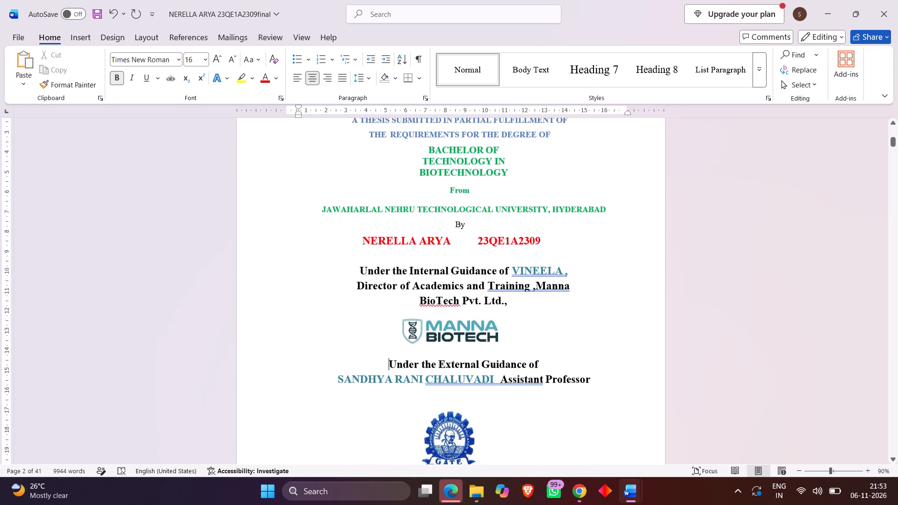
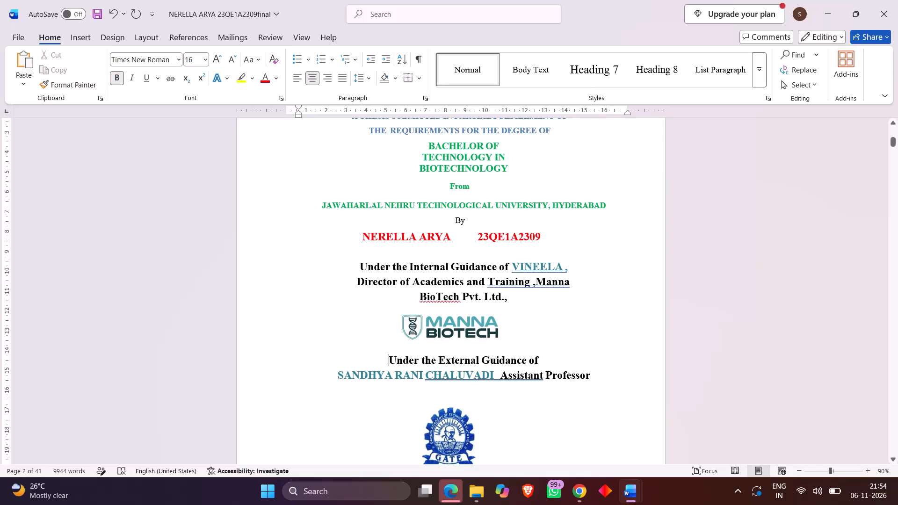
# Check the logo placement and spacing on the first and second title pages side by side.
pyautogui.keyDown('ctrl'); pyautogui.scroll(-1, 407, 275); pyautogui.keyUp('ctrl')
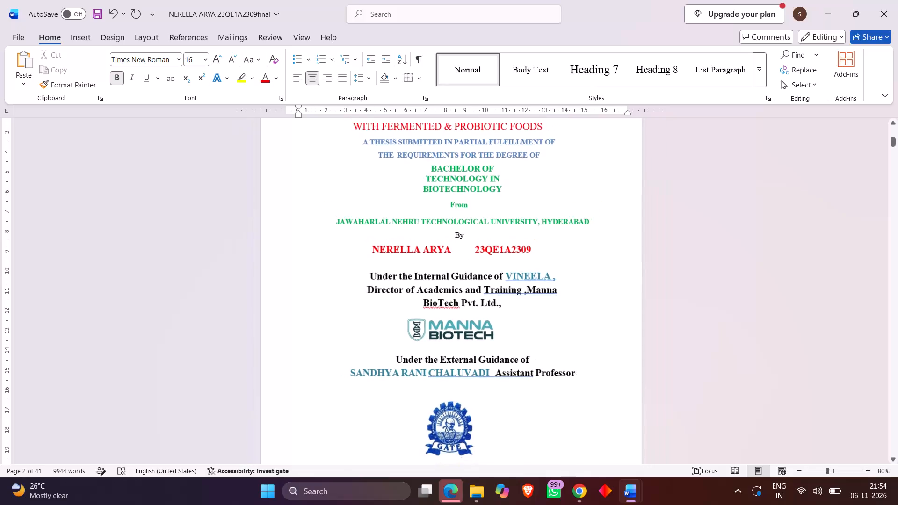
pyautogui.keyDown('ctrl'); pyautogui.scroll(-2, 407, 275); pyautogui.keyUp('ctrl')
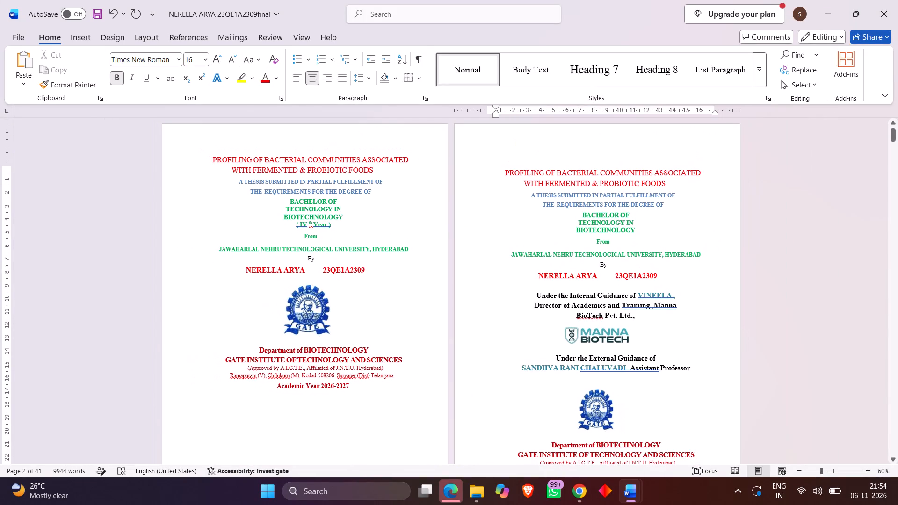
pyautogui.scroll(-1, 563, 315)
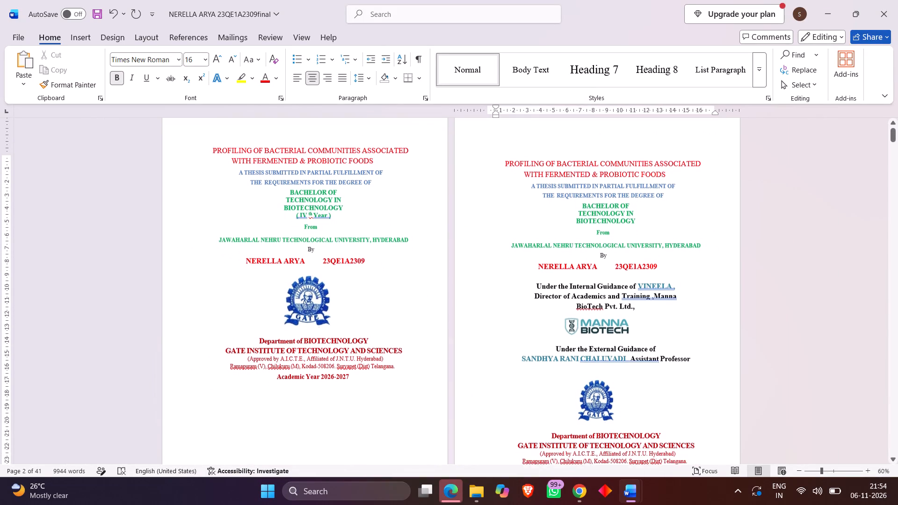
pyautogui.scroll(-1, 563, 315)
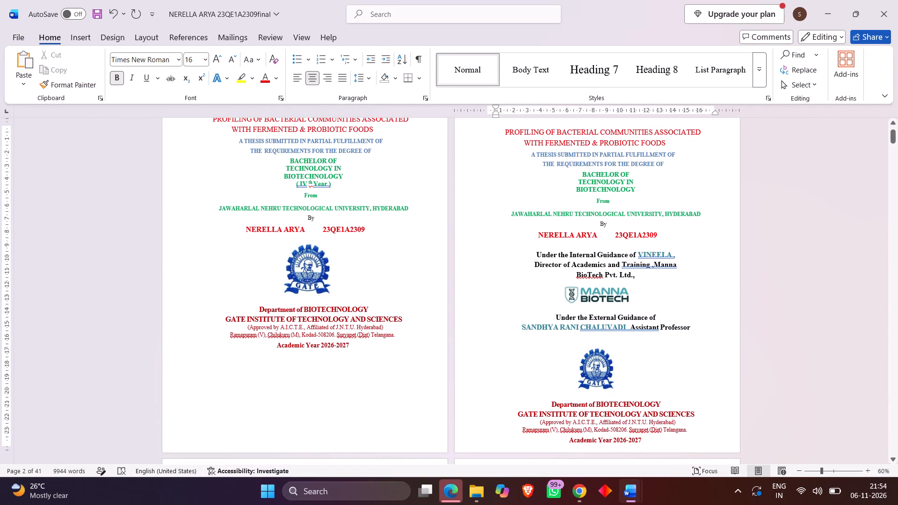
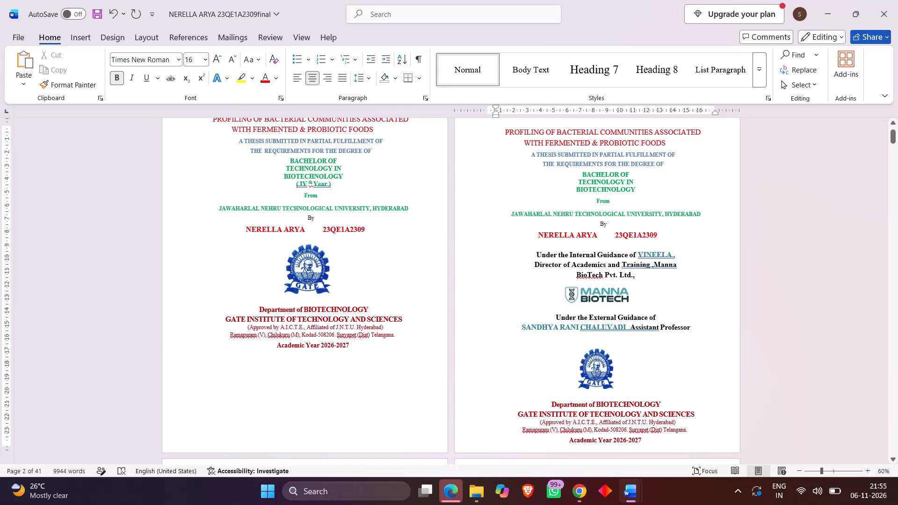
# Move the word IN of the degree name onto its own line on the first title page.
pyautogui.click(625, 178)
pyautogui.keyDown('ctrl'); pyautogui.scroll(3, 625, 178); pyautogui.keyUp('ctrl')
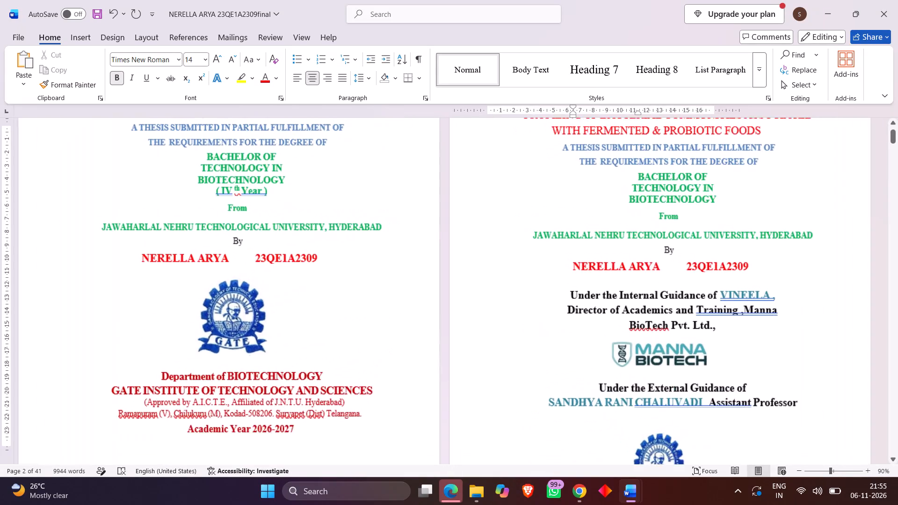
pyautogui.keyDown('ctrl'); pyautogui.scroll(1, 625, 178); pyautogui.keyUp('ctrl')
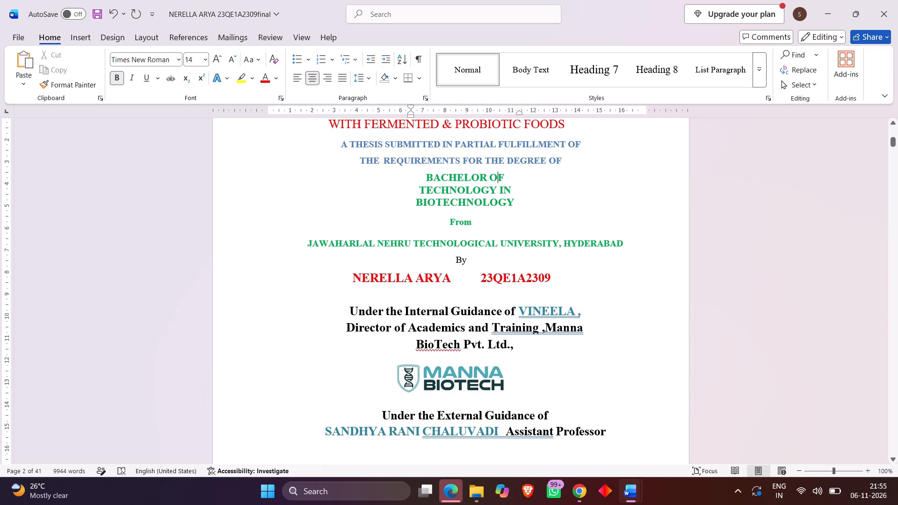
pyautogui.click(497, 190)
pyautogui.scroll(3, 497, 190)
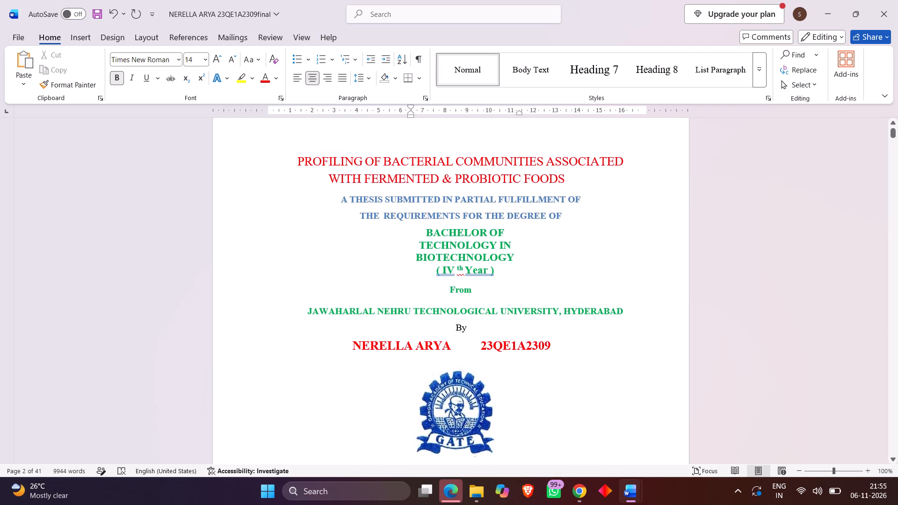
pyautogui.click(499, 245)
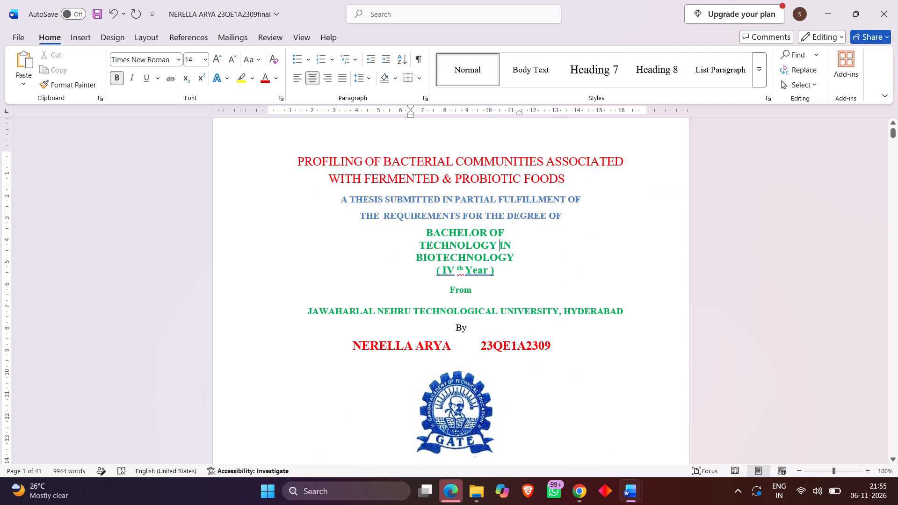
pyautogui.press('Return')
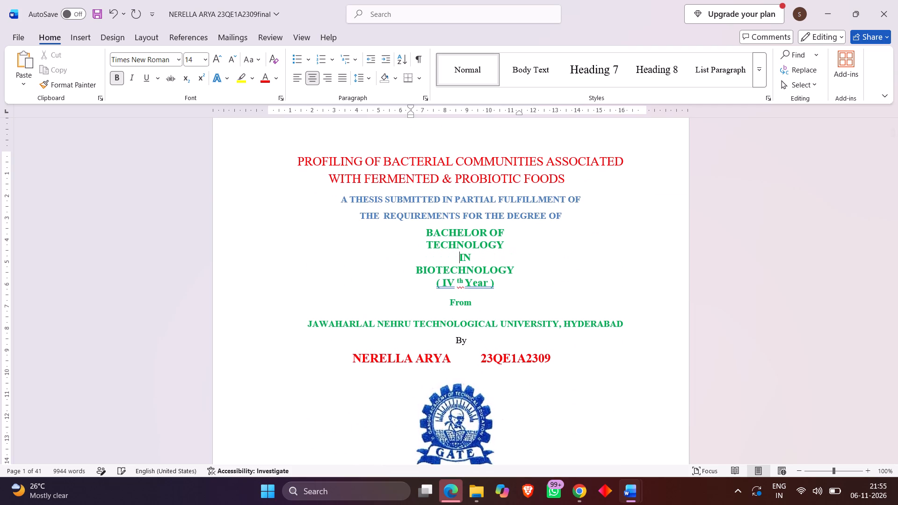
# Break the degree name on the second title page so that IN stands on its own line.
pyautogui.scroll(-2, 506, 286)
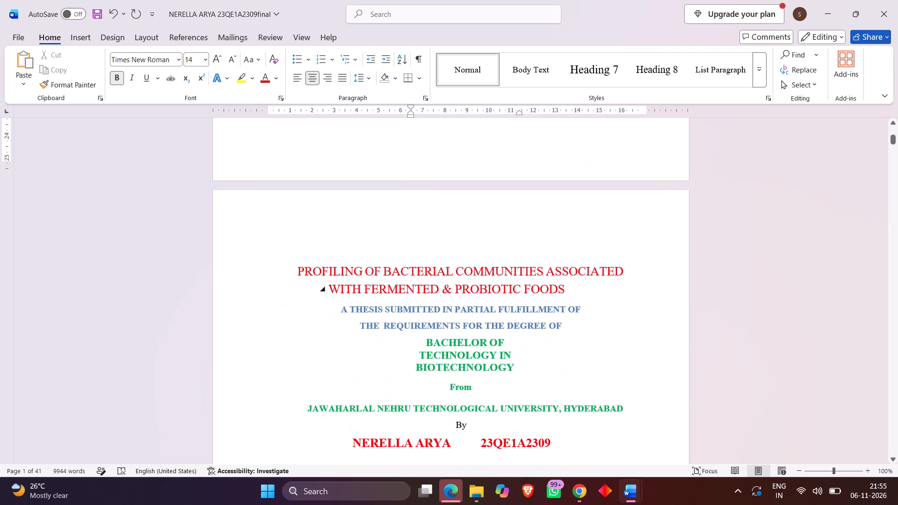
pyautogui.click(498, 346)
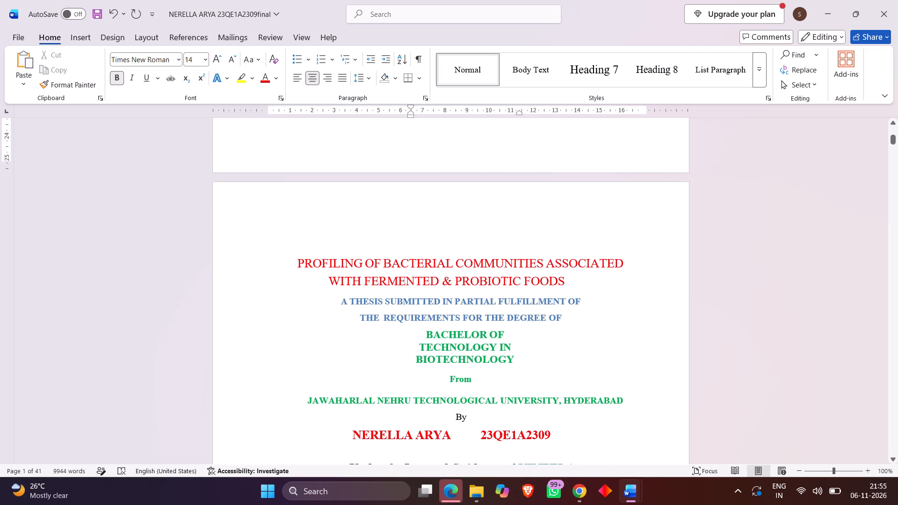
pyautogui.press('Return')
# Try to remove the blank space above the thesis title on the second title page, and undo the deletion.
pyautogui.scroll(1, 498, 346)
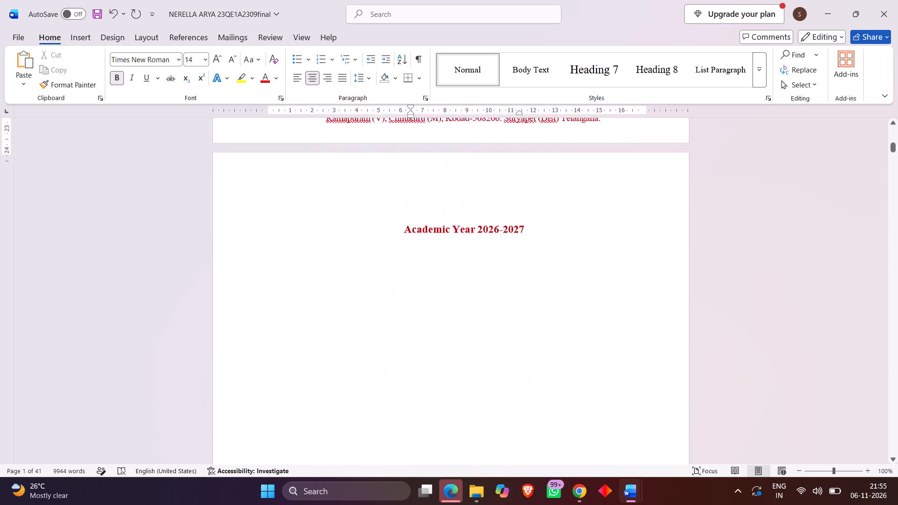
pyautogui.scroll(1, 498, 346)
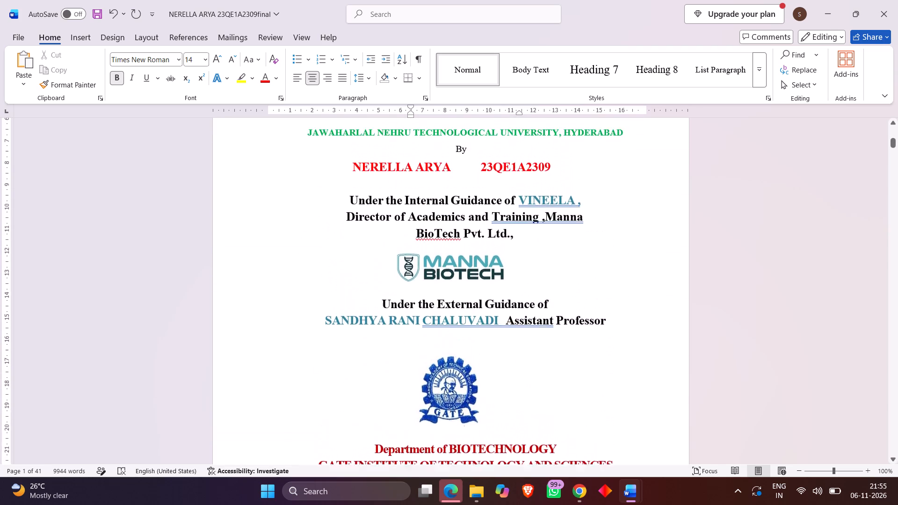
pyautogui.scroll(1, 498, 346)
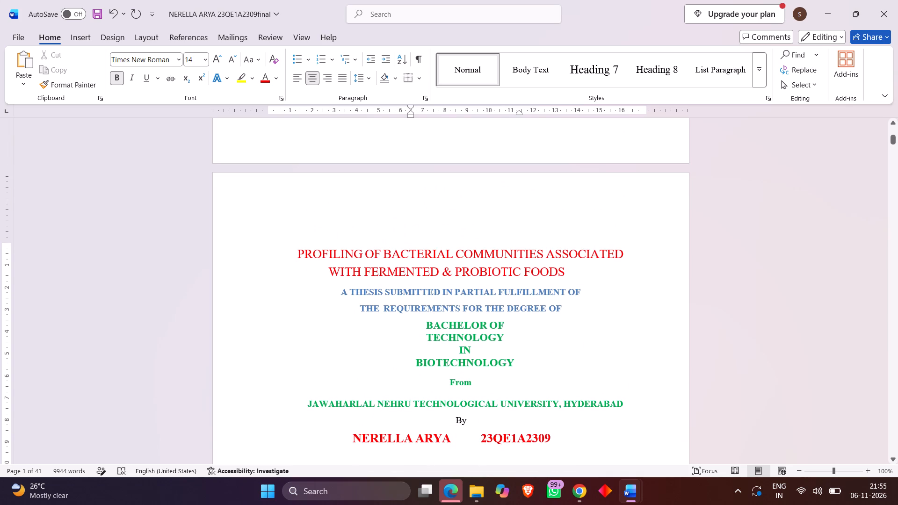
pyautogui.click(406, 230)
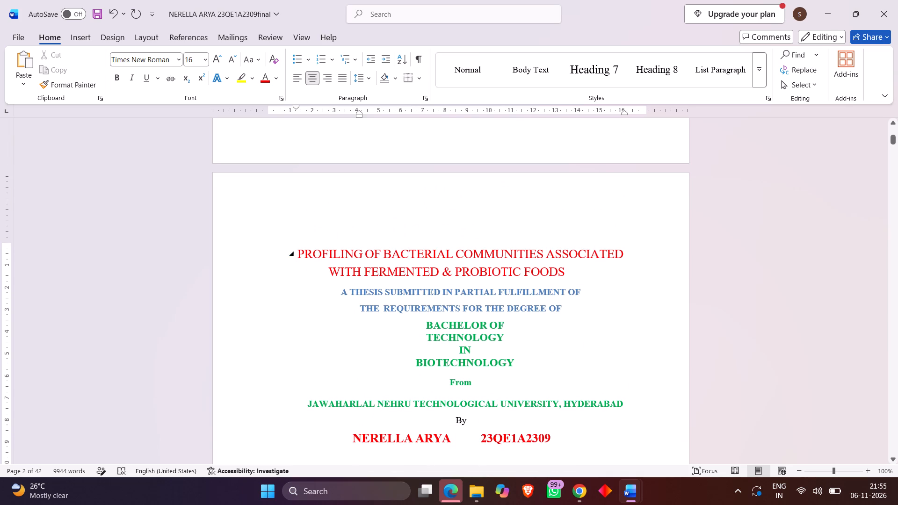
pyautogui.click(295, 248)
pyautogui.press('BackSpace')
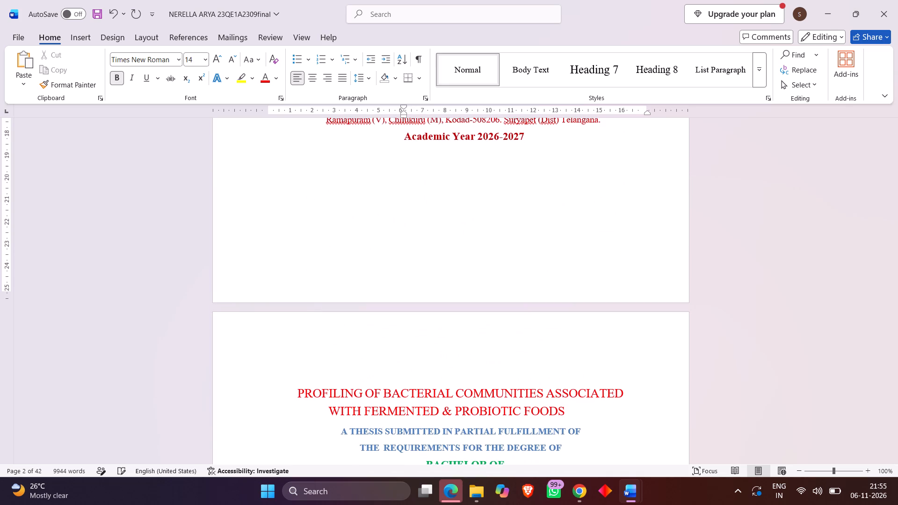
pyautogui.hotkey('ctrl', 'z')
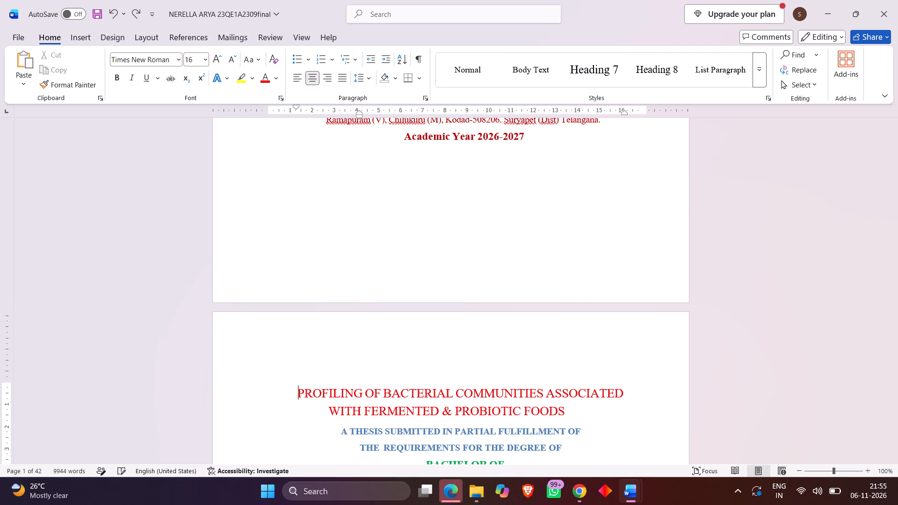
# Delete the extra empty line between the external guide's name and the GATE logo on the second title page.
pyautogui.scroll(-1, 370, 303)
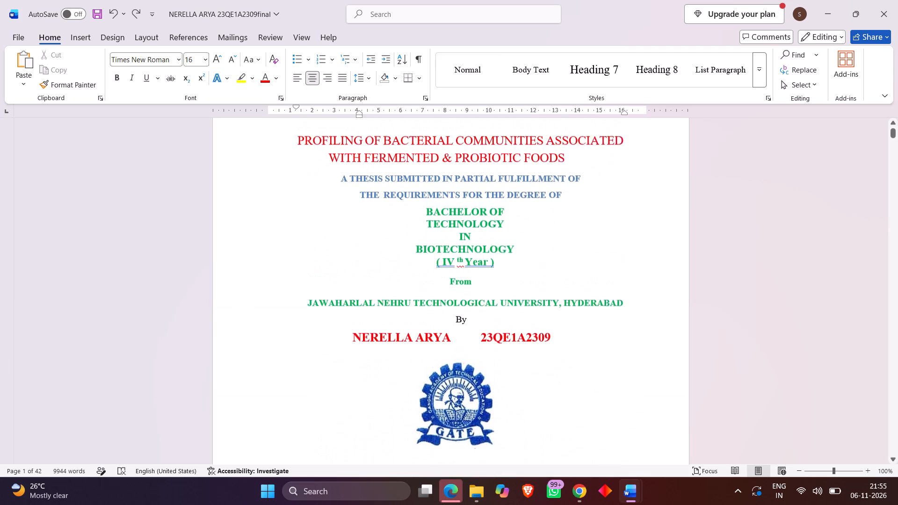
pyautogui.scroll(-1, 370, 303)
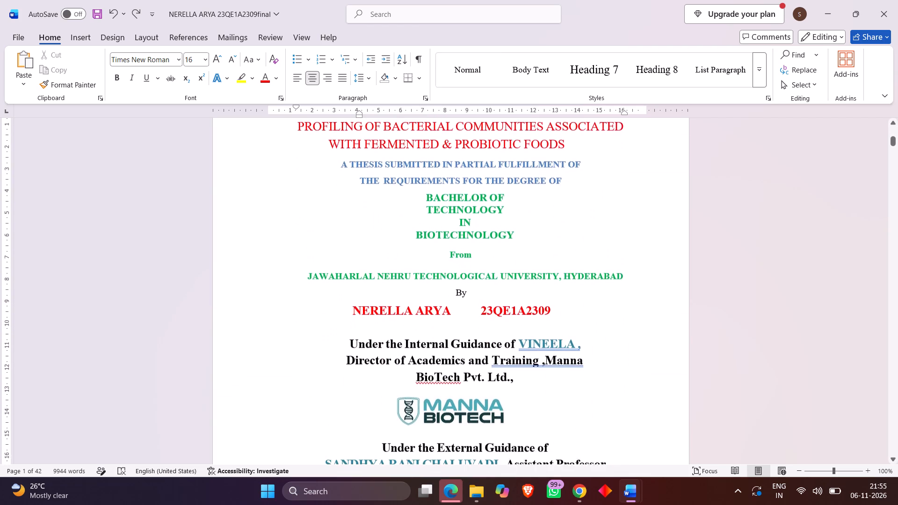
pyautogui.scroll(-1, 370, 303)
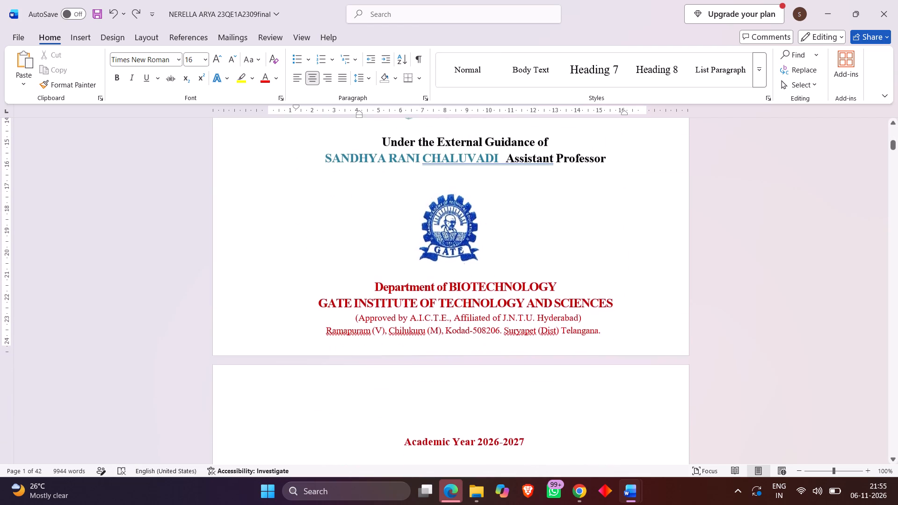
pyautogui.scroll(-1, 370, 303)
pyautogui.click(461, 200)
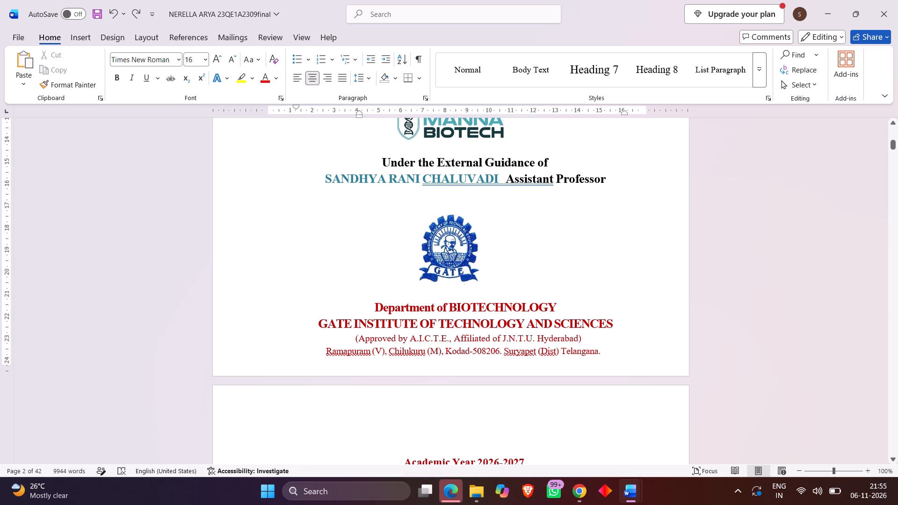
pyautogui.press('BackSpace')
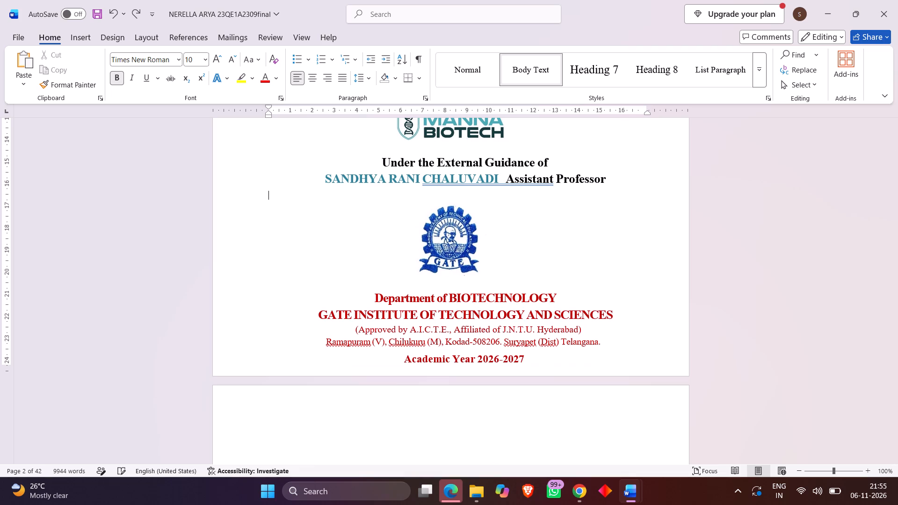
pyautogui.scroll(1, 461, 200)
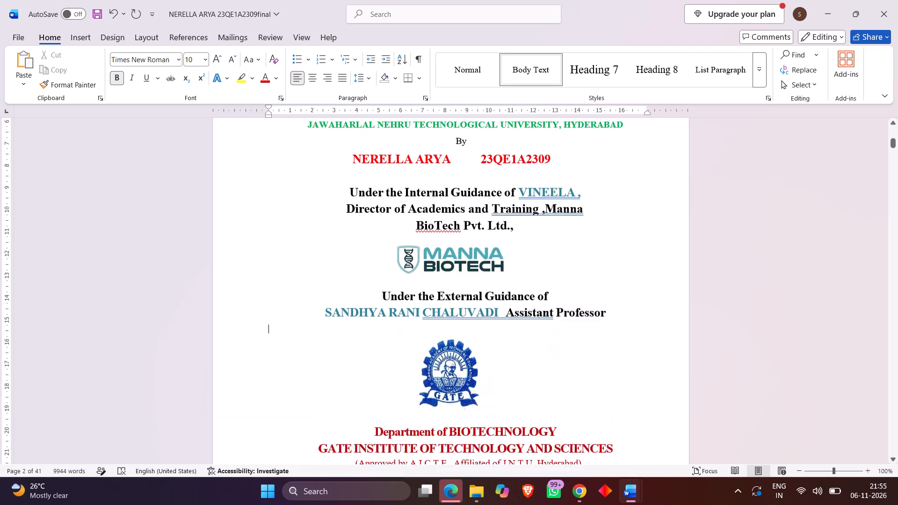
pyautogui.scroll(1, 461, 200)
pyautogui.keyDown('ctrl'); pyautogui.scroll(-3, 461, 200); pyautogui.keyUp('ctrl')
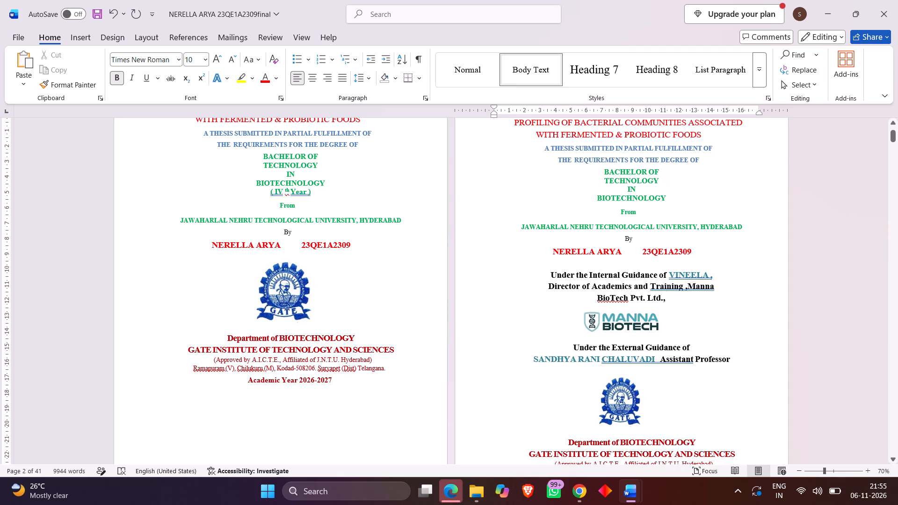
pyautogui.keyDown('ctrl'); pyautogui.scroll(-1, 568, 211); pyautogui.keyUp('ctrl')
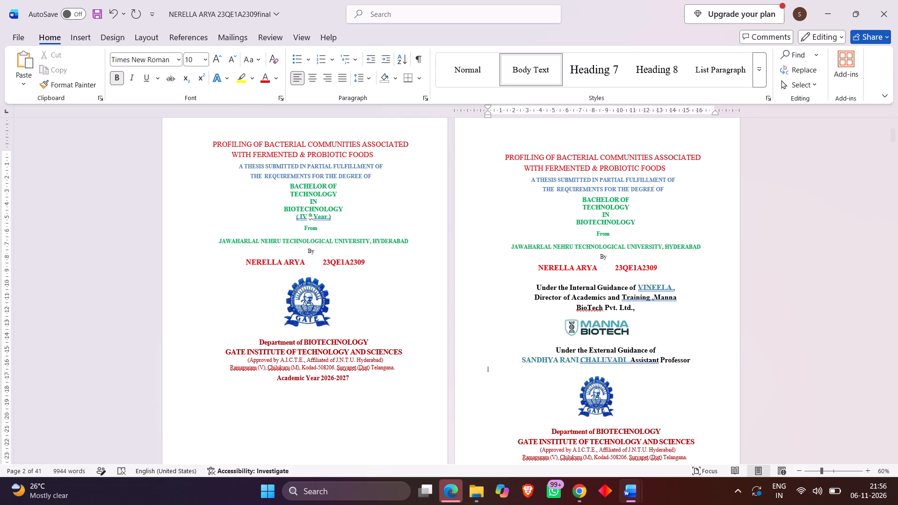
# Find and launch the Kuro app.
pyautogui.click(326, 491)
pyautogui.write('kuro')
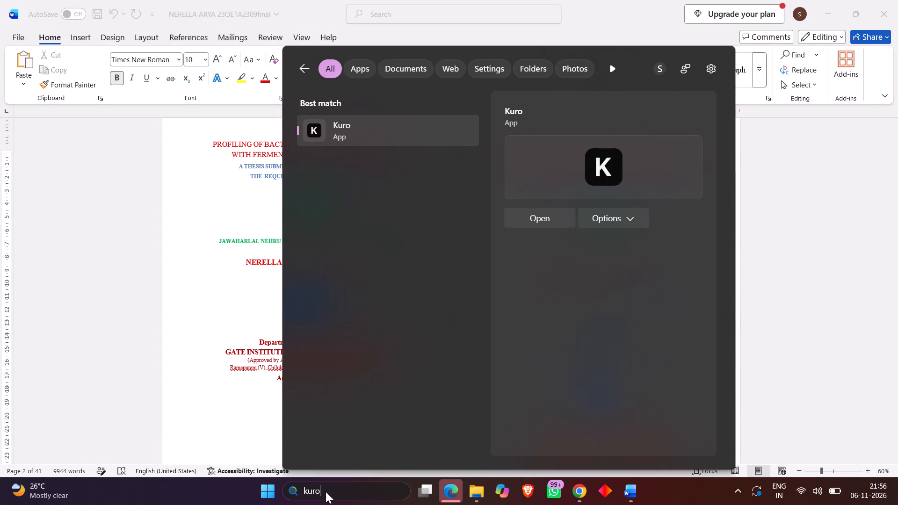
pyautogui.press('Return')
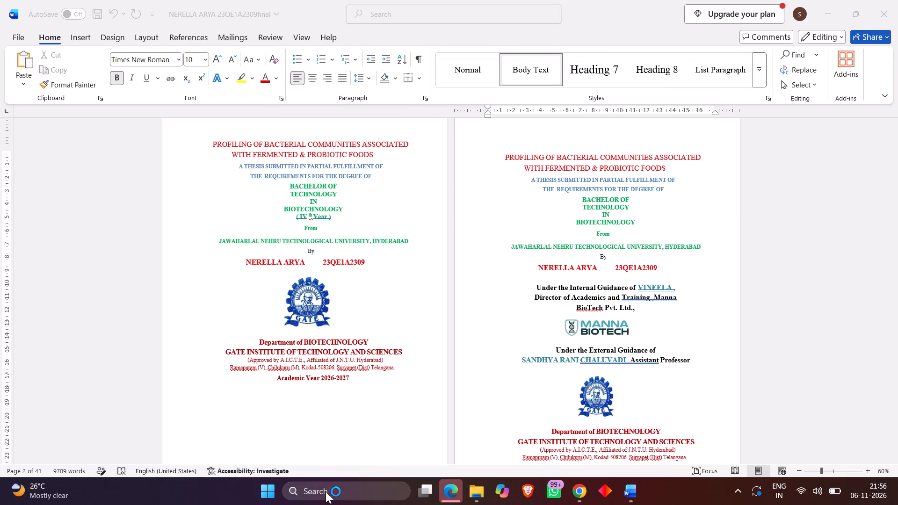
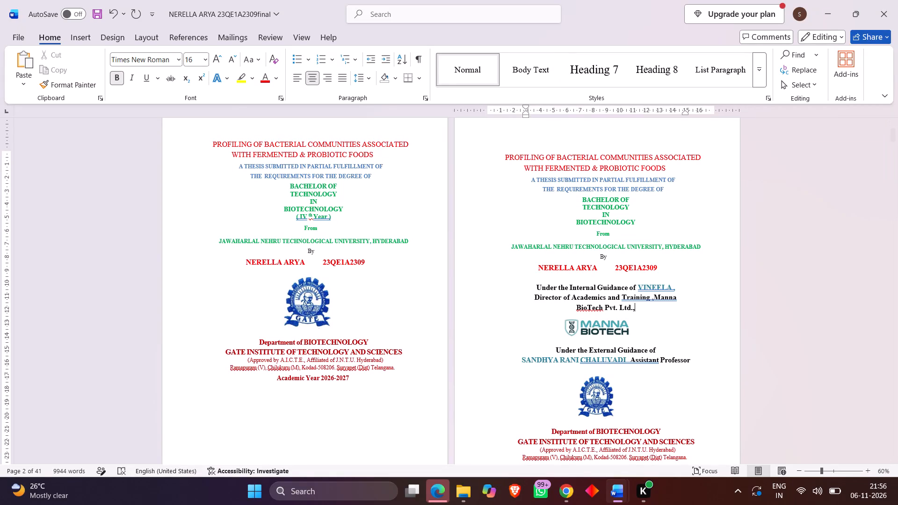
# Remove the centring and indent before BACHELOR OF TECHNOLOGY on the second title page so the phrase fits on one line.
pyautogui.click(584, 197)
pyautogui.keyDown('ctrl'); pyautogui.scroll(2, 584, 197); pyautogui.keyUp('ctrl')
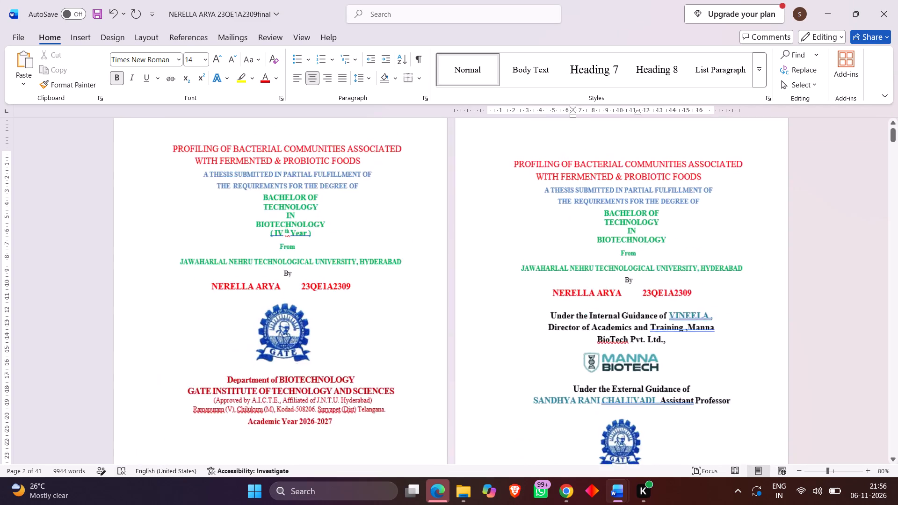
pyautogui.keyDown('ctrl'); pyautogui.scroll(2, 584, 197); pyautogui.keyUp('ctrl')
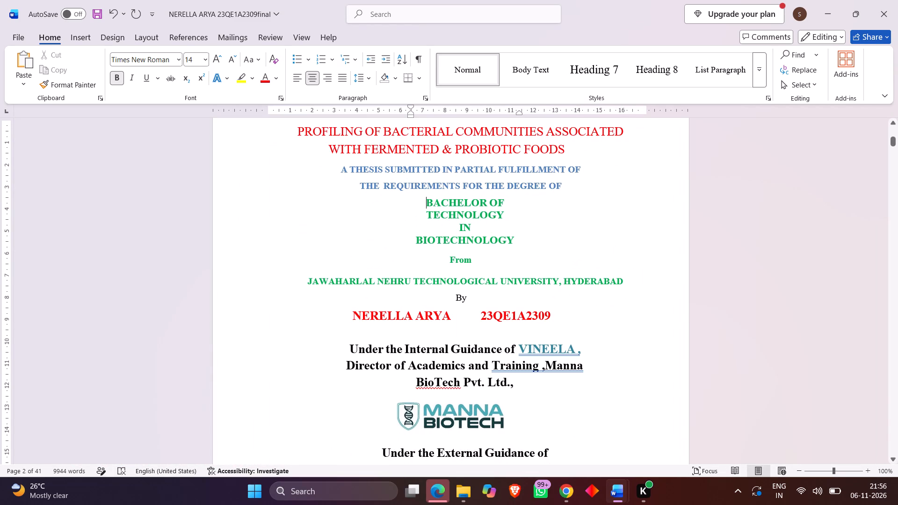
pyautogui.press('BackSpace')
pyautogui.press('BackSpace')
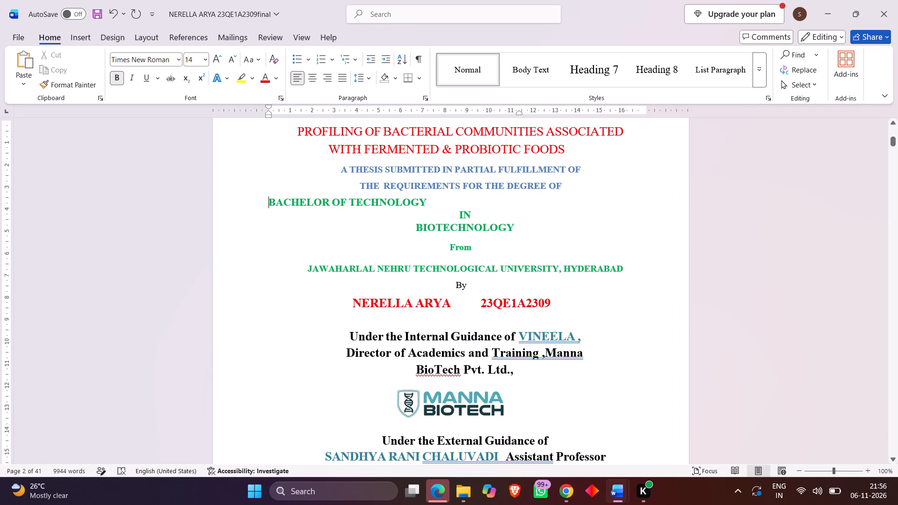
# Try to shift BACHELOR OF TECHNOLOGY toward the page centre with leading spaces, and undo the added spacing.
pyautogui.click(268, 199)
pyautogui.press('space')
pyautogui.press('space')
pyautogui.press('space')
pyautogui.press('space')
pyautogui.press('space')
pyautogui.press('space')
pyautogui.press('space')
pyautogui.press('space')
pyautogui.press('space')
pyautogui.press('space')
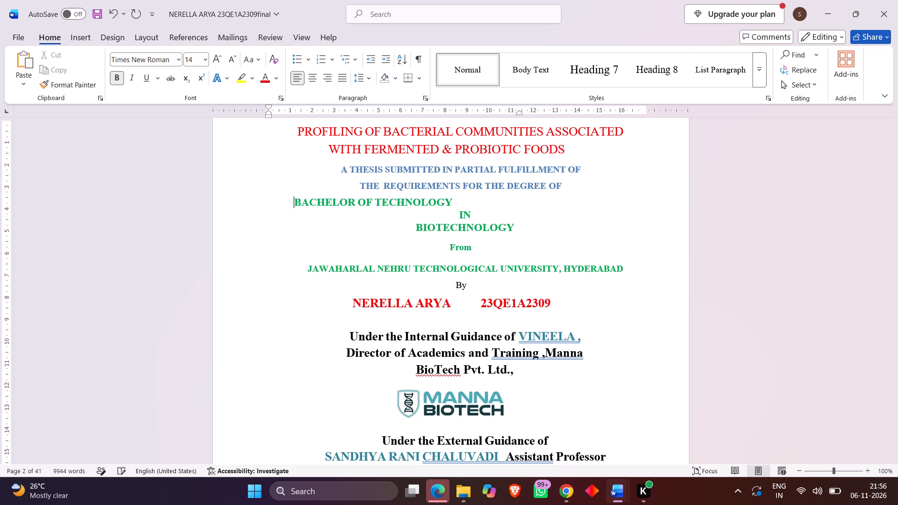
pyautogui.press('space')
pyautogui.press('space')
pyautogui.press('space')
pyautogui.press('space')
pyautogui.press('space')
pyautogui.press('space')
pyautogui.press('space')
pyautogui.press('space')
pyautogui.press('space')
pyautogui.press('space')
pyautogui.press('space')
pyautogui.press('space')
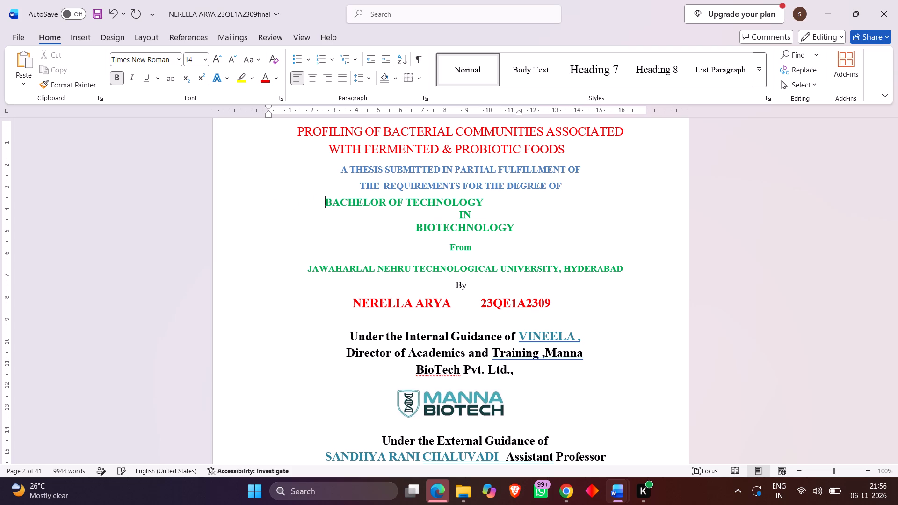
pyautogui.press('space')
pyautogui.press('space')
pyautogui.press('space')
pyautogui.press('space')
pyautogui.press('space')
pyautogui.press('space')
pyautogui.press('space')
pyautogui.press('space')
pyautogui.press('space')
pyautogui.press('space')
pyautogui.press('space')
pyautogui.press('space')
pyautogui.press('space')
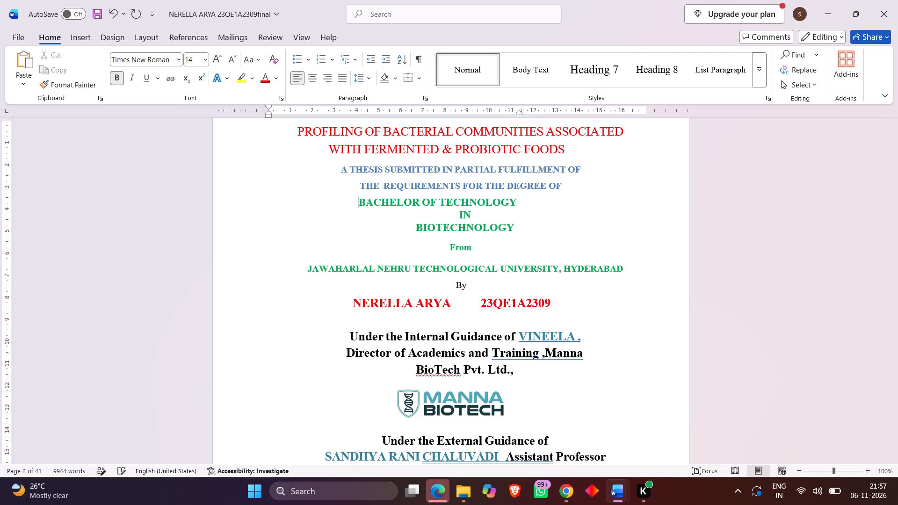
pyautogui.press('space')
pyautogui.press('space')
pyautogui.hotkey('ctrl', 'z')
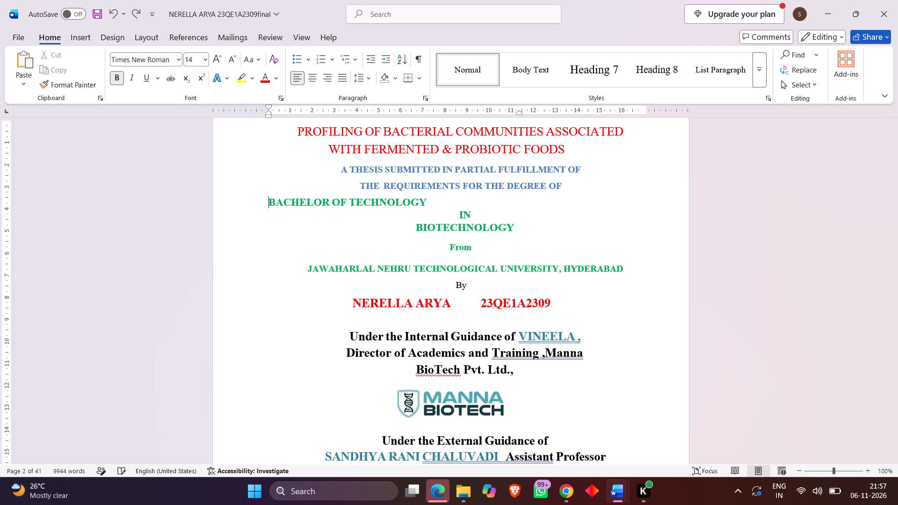
# Indent the BACHELOR OF TECHNOLOGY line on the second title page with a first-line indent followed by leading spaces.
pyautogui.press('Tab')
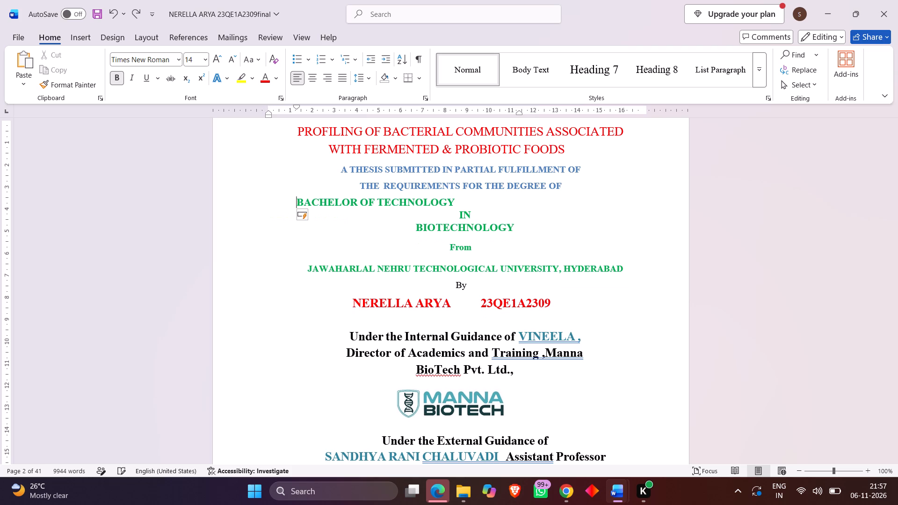
pyautogui.press('space')
pyautogui.press('space')
pyautogui.press('space')
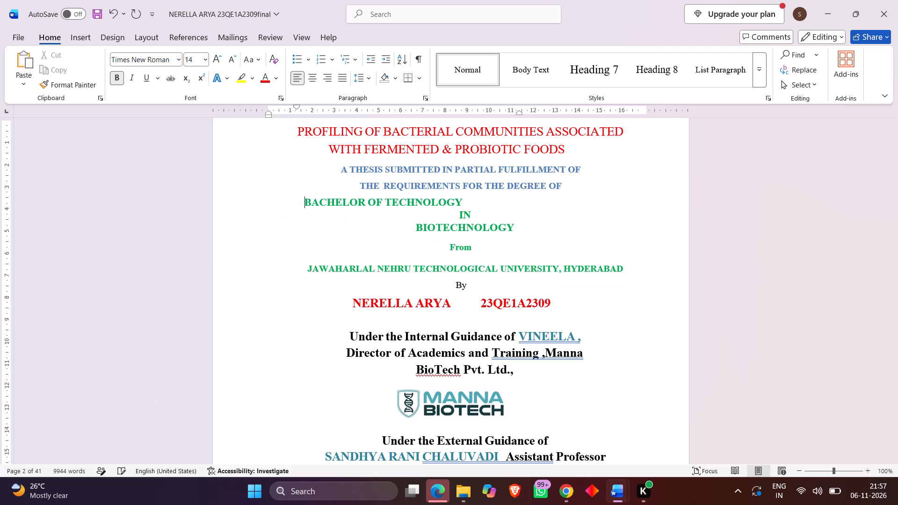
pyautogui.press('space')
pyautogui.press('space')
pyautogui.press('space')
pyautogui.press('space')
pyautogui.press('space')
pyautogui.press('space')
pyautogui.press('space')
pyautogui.press('space')
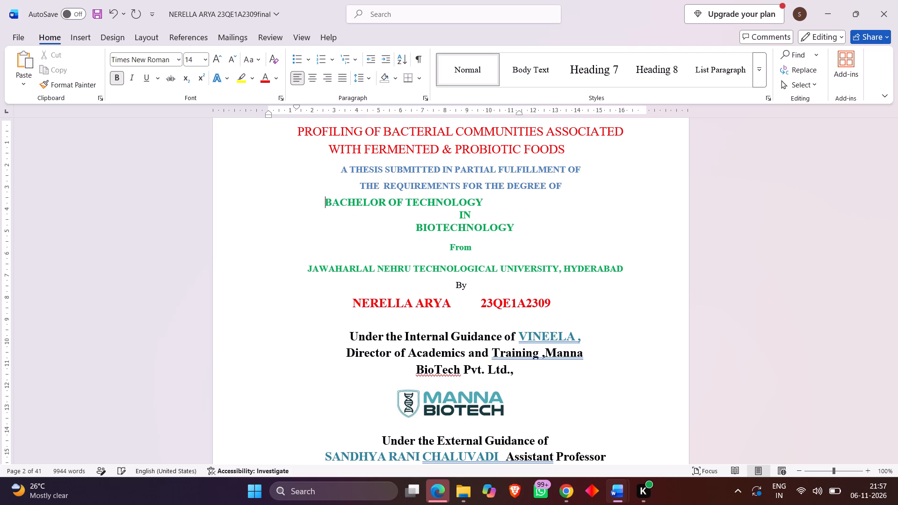
pyautogui.press('space')
pyautogui.press('space')
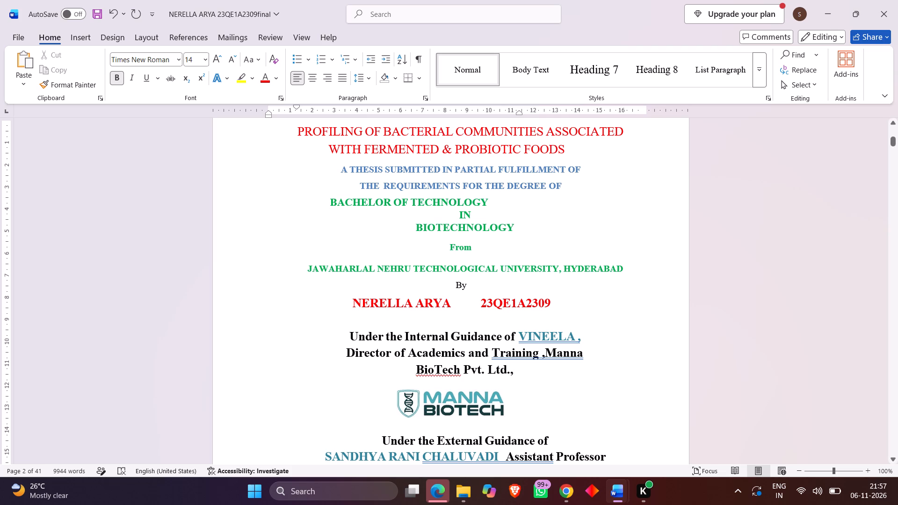
# Set the BACHELOR OF TECHNOLOGY line on the second title page to centre alignment.
pyautogui.moveTo(328, 202); pyautogui.dragTo(499, 202)
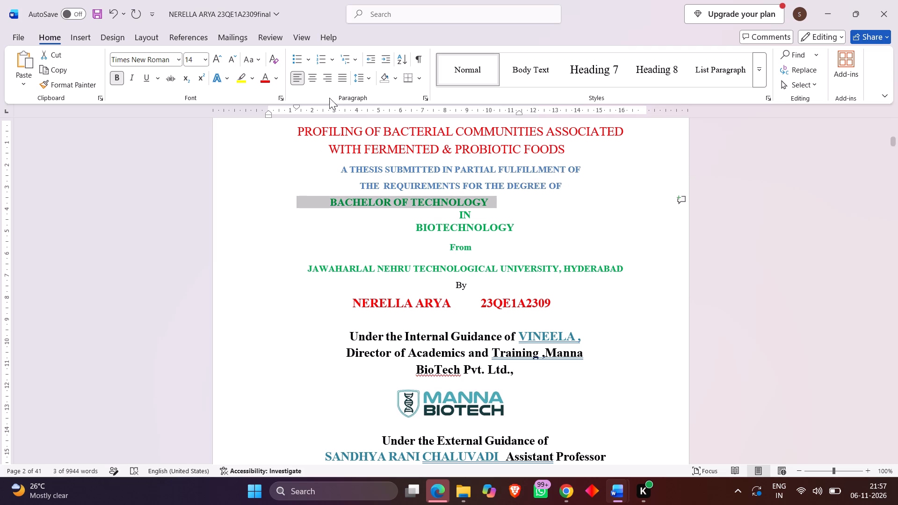
pyautogui.click(314, 76)
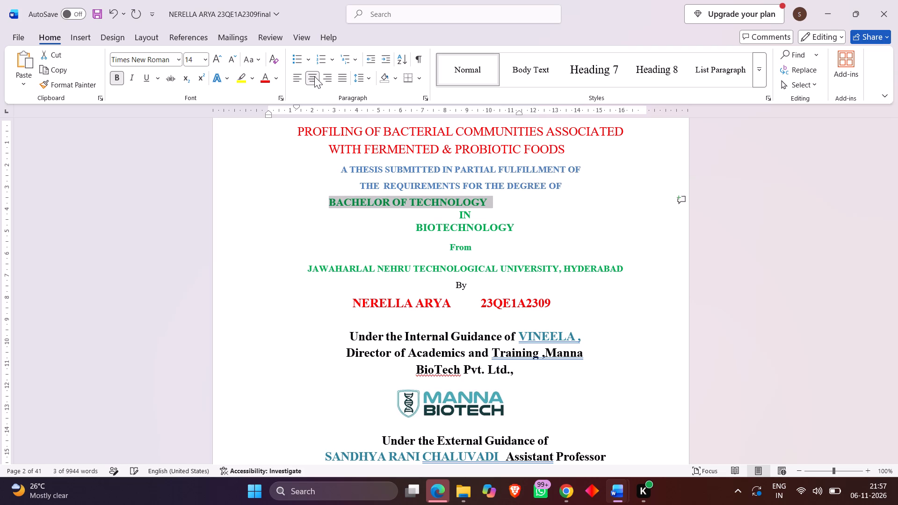
pyautogui.click(340, 79)
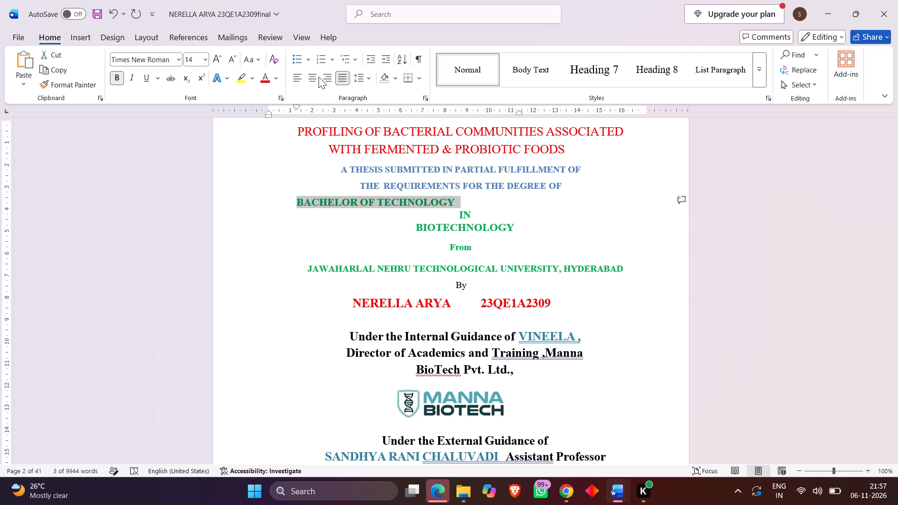
pyautogui.click(319, 77)
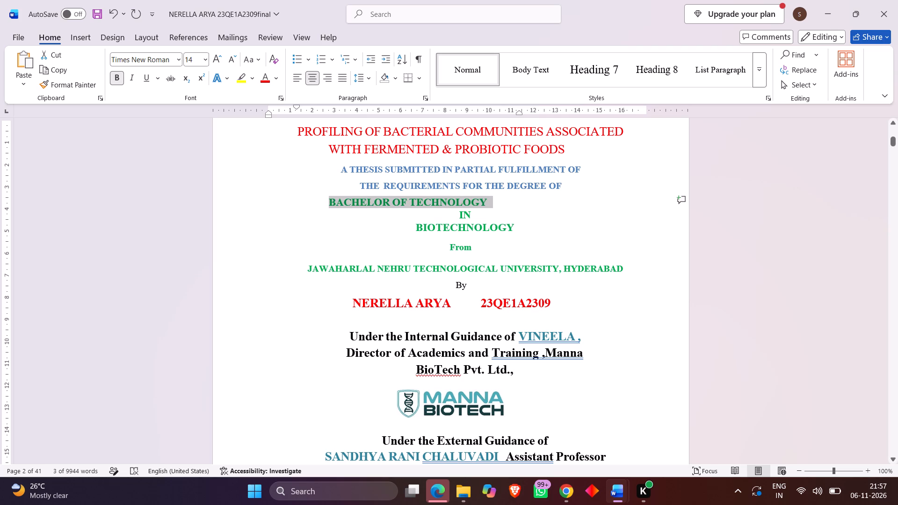
# Add more leading spaces before BACHELOR OF TECHNOLOGY on the second title page to push it further toward the page centre.
pyautogui.click(329, 199)
pyautogui.press('space')
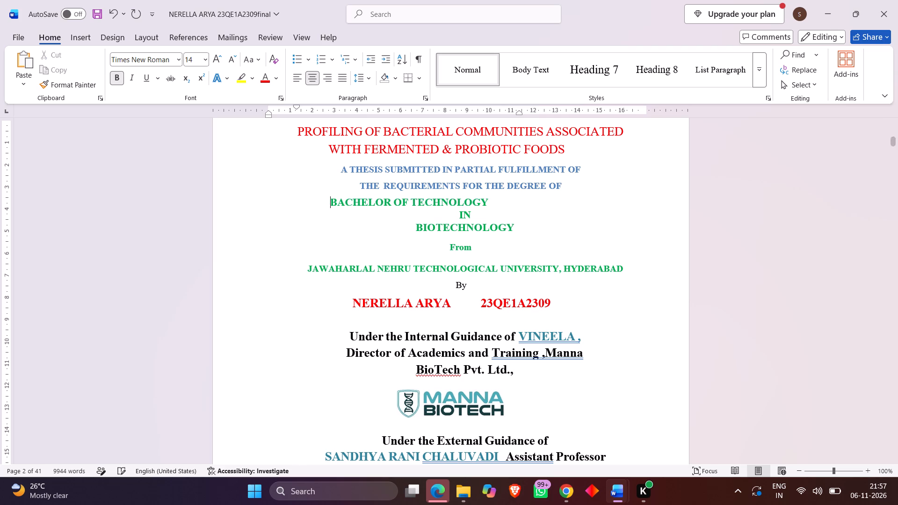
pyautogui.press('space')
pyautogui.press('space')
pyautogui.press('space')
pyautogui.press('space')
pyautogui.press('space')
pyautogui.press('space')
pyautogui.press('space')
pyautogui.press('space')
pyautogui.press('space')
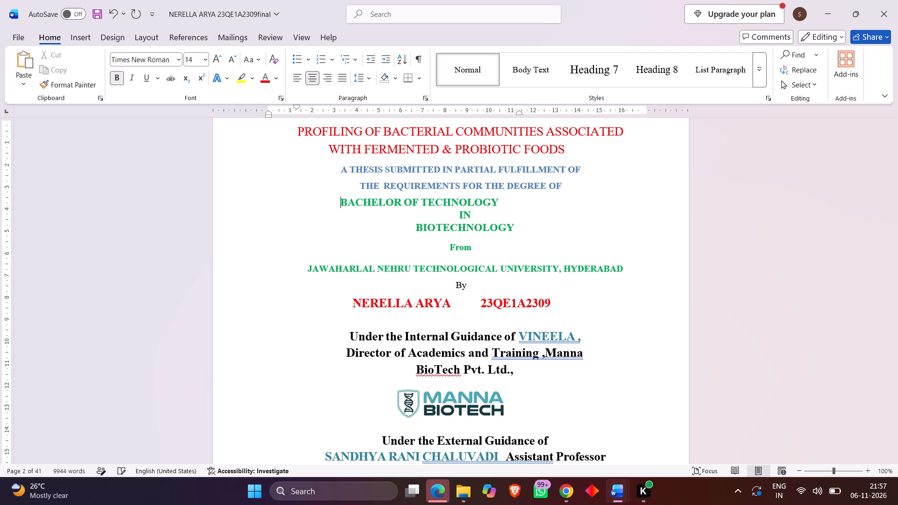
pyautogui.press('space')
pyautogui.press('space')
pyautogui.press('space')
pyautogui.press('space')
pyautogui.press('space')
pyautogui.press('space')
pyautogui.press('space')
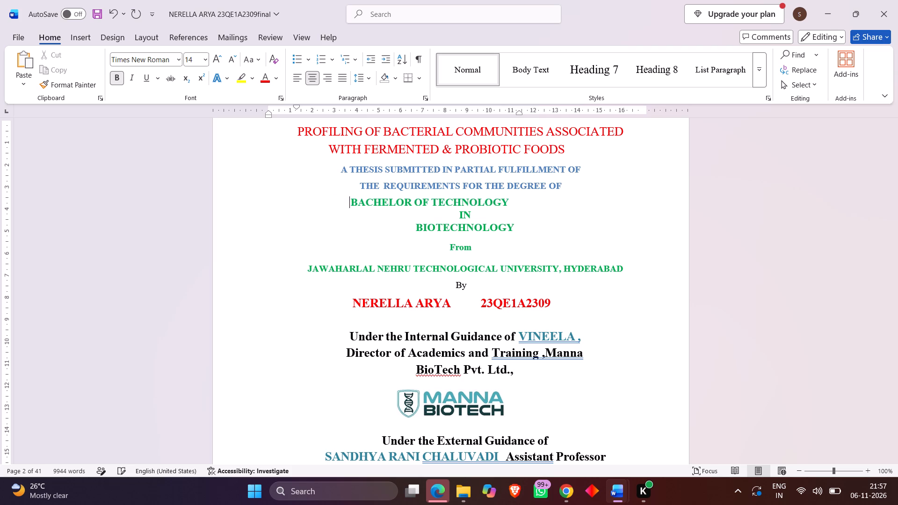
pyautogui.press('space')
pyautogui.press('space')
pyautogui.press('space')
pyautogui.press('space')
pyautogui.press('space')
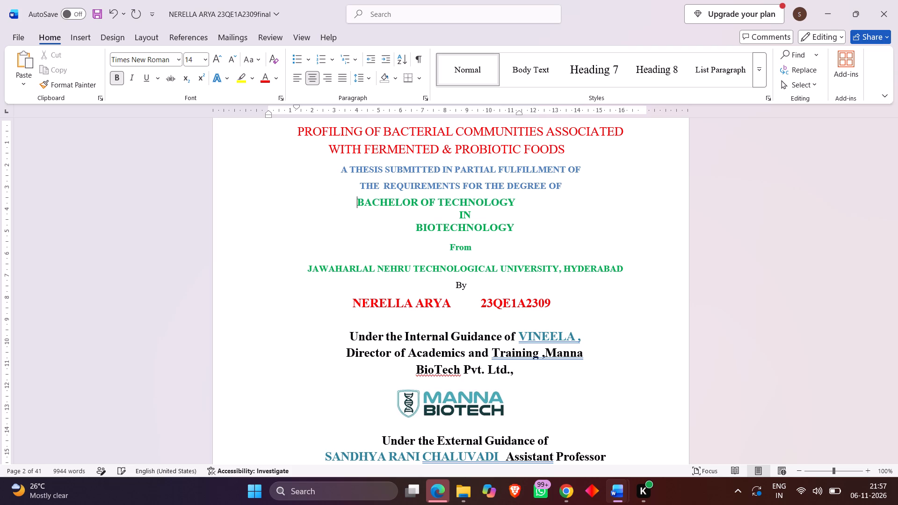
pyautogui.scroll(-1, 330, 202)
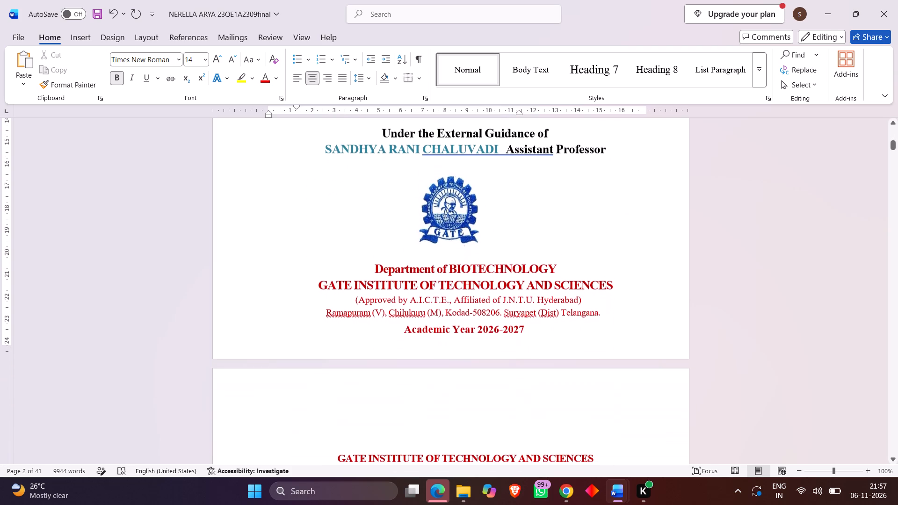
pyautogui.scroll(-1, 330, 202)
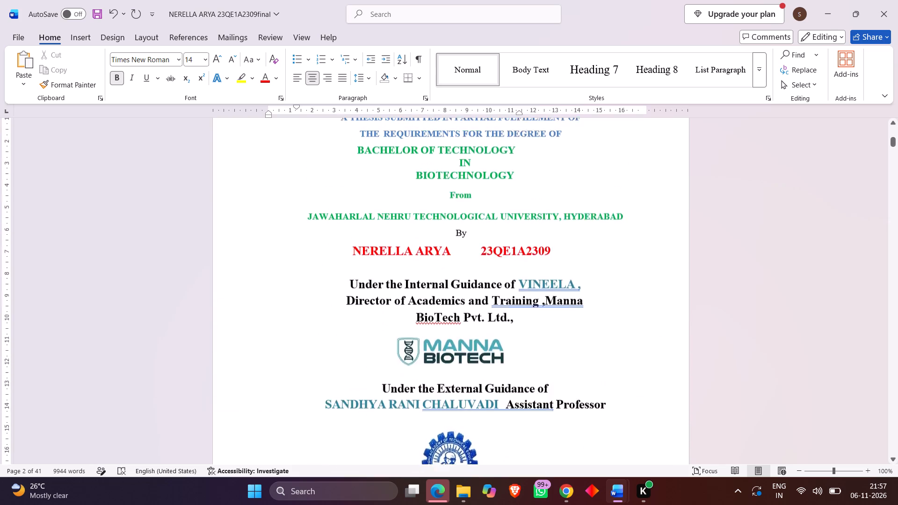
pyautogui.scroll(-1, 330, 202)
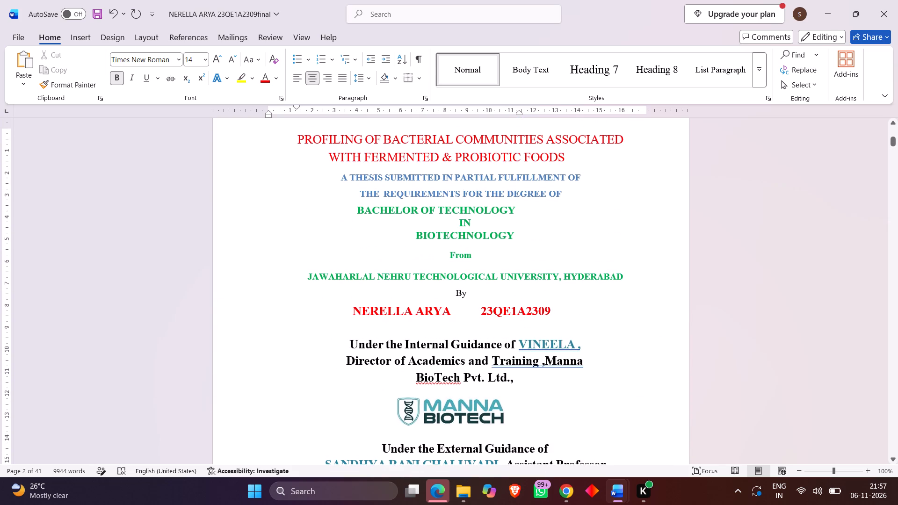
pyautogui.press('space')
pyautogui.press('space')
pyautogui.press('space')
pyautogui.press('space')
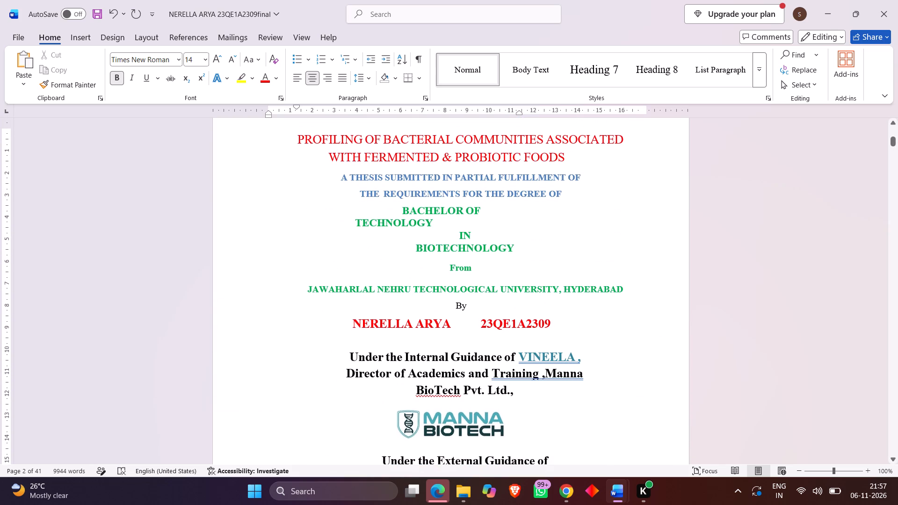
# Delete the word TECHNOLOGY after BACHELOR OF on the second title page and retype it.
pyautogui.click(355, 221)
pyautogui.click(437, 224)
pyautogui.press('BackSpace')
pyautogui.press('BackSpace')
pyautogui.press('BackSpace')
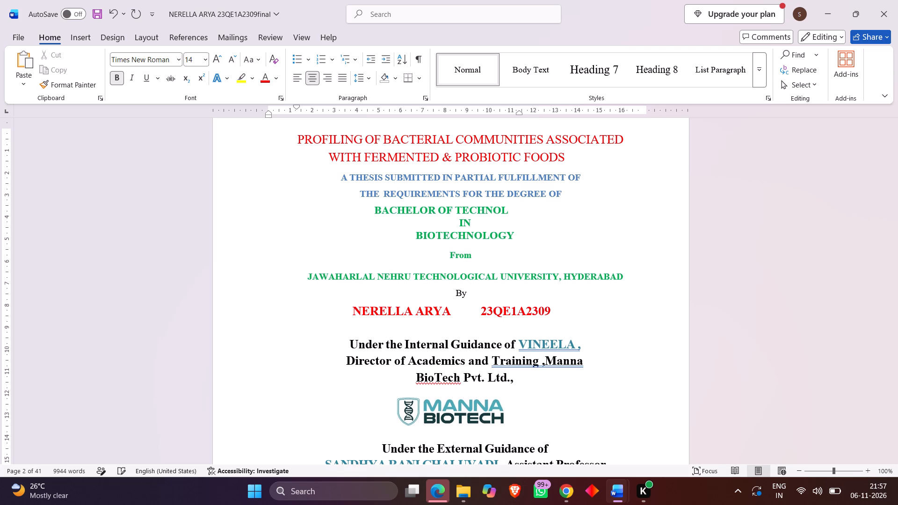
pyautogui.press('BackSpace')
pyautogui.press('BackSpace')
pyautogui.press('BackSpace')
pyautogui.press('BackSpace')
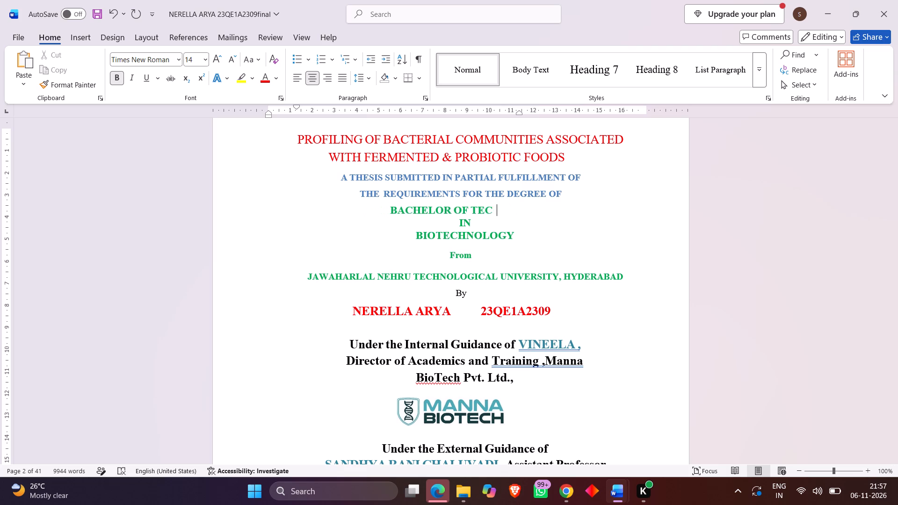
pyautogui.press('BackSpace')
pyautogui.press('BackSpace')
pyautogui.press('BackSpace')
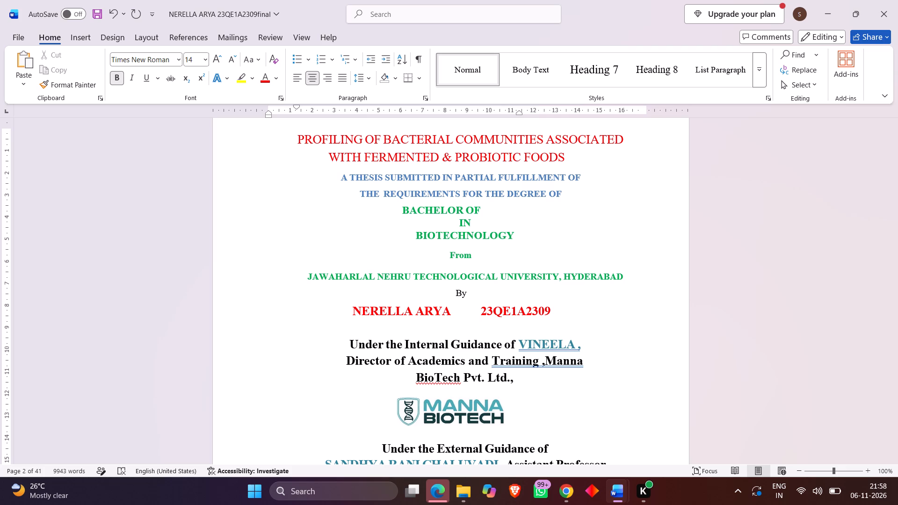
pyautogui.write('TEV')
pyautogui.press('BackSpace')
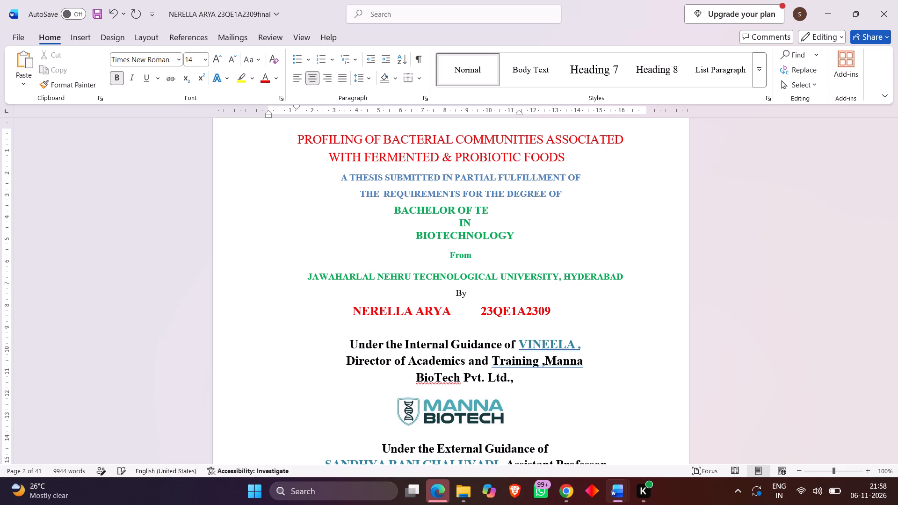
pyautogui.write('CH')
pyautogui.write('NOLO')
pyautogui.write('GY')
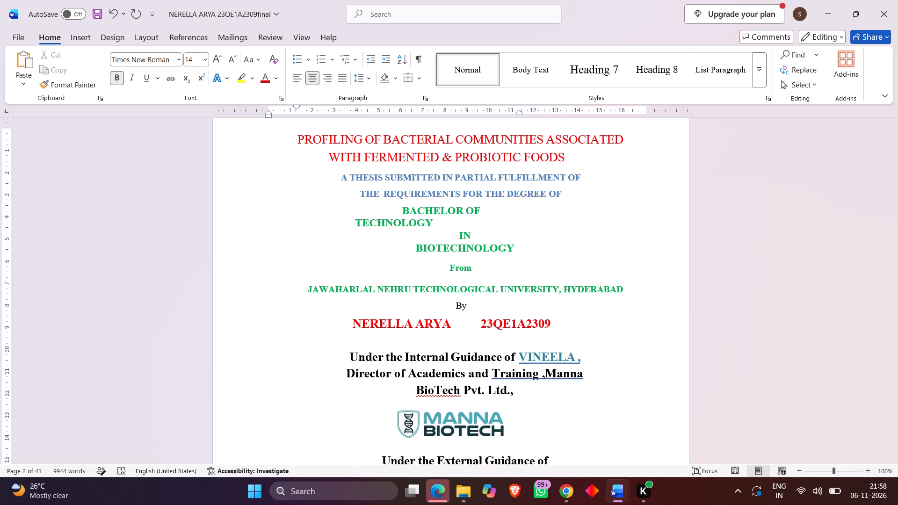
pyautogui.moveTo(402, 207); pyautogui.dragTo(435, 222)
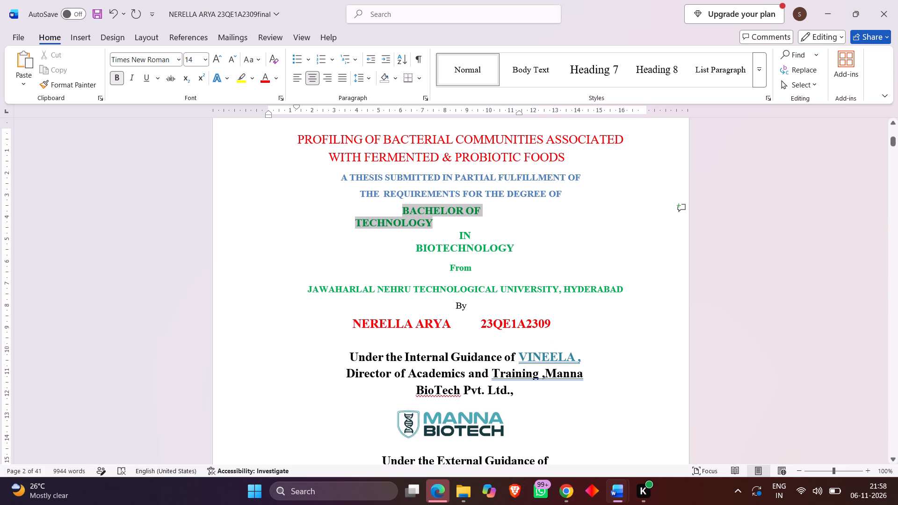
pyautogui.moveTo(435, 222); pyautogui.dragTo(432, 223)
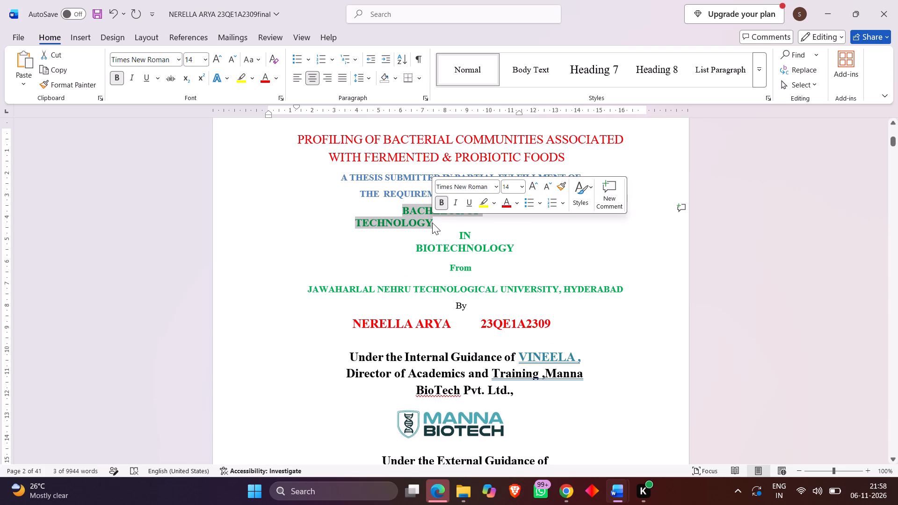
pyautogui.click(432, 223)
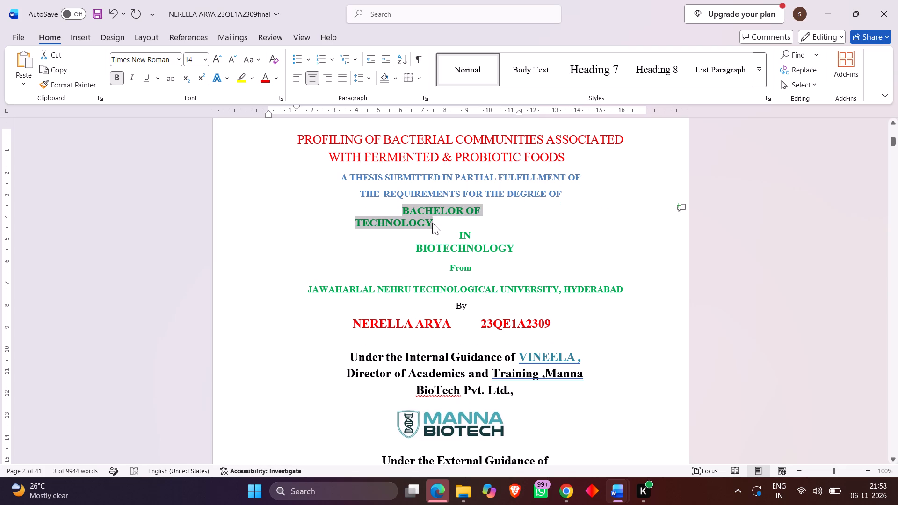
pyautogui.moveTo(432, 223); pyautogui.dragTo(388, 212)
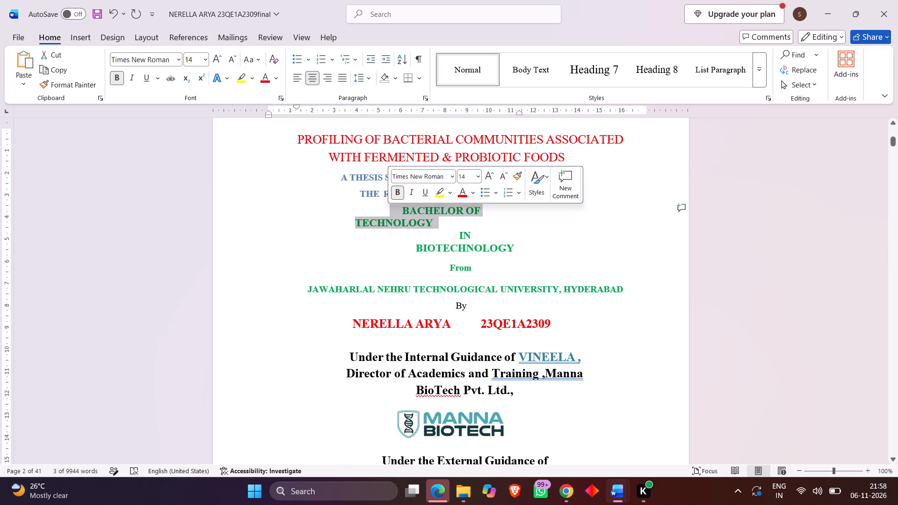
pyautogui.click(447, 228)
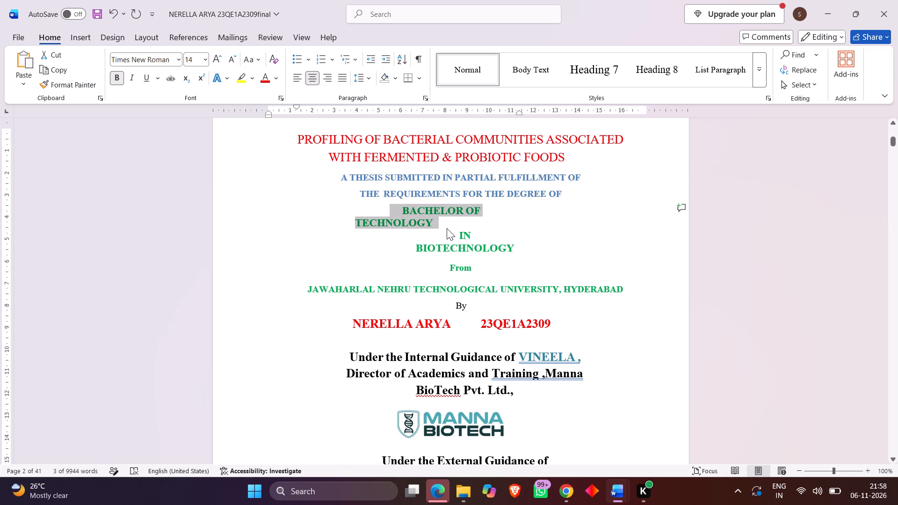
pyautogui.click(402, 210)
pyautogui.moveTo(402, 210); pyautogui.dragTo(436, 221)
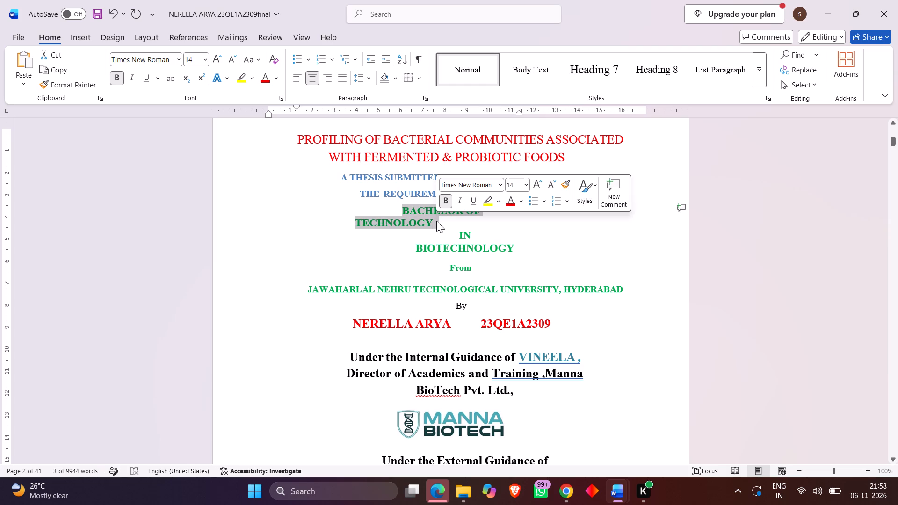
# Undo the recent retyping of TECHNOLOGY on the second title page back to BACHELOR OF T.
pyautogui.hotkey('ctrl', 'z')
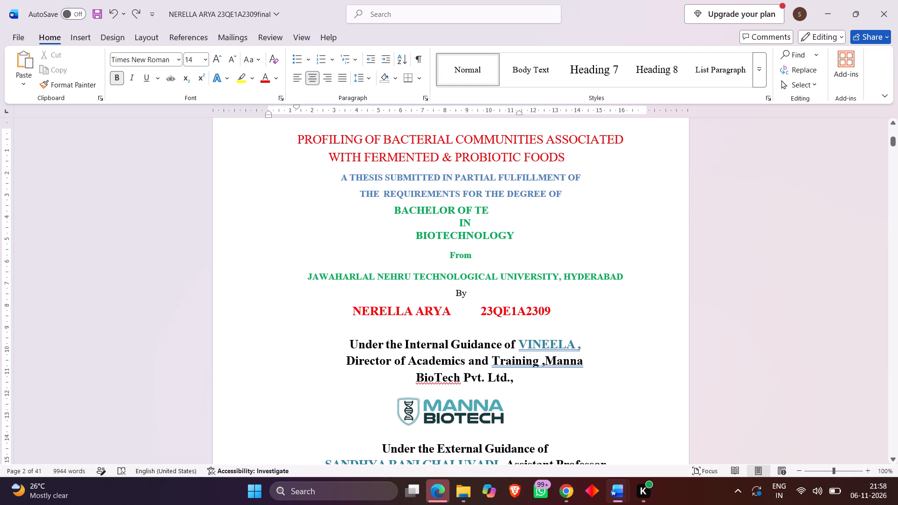
pyautogui.hotkey('ctrl', 'z')
pyautogui.hotkey('ctrl', 'z')
pyautogui.hotkey('ctrl', 'z')
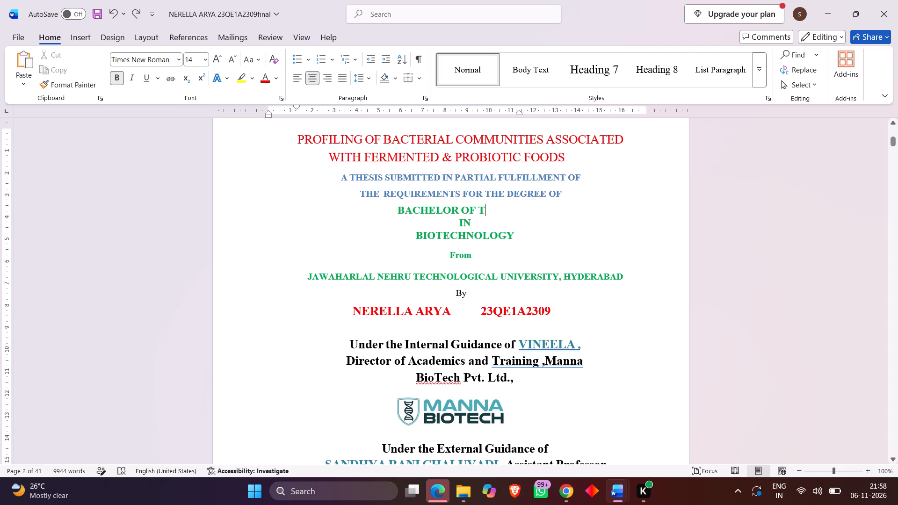
# Remove the leading spaces, indent and centring before BACHELOR OF T on the second title page, bringing the line back to the left margin.
pyautogui.click(396, 204)
pyautogui.press('BackSpace')
pyautogui.press('BackSpace')
pyautogui.press('BackSpace')
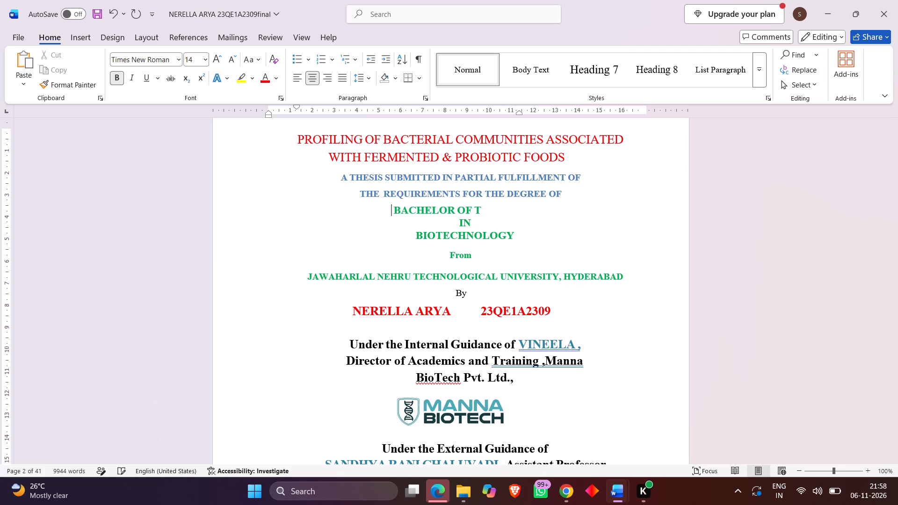
pyautogui.press('BackSpace')
pyautogui.press('BackSpace')
pyautogui.press('BackSpace')
pyautogui.press('BackSpace')
pyautogui.press('BackSpace')
pyautogui.press('BackSpace')
pyautogui.press('BackSpace')
pyautogui.press('BackSpace')
pyautogui.press('BackSpace')
pyautogui.press('BackSpace')
pyautogui.press('BackSpace')
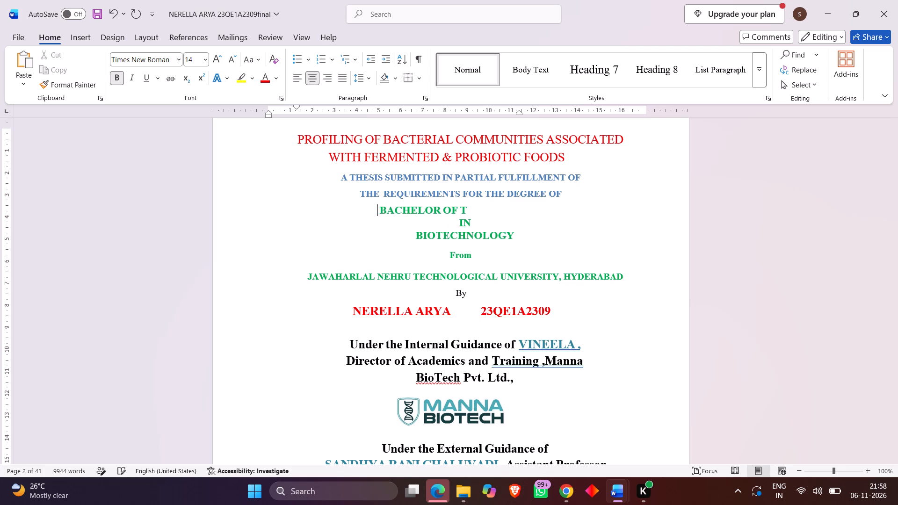
pyautogui.press('BackSpace')
pyautogui.press('BackSpace')
pyautogui.press('BackSpace')
pyautogui.press('BackSpace')
pyautogui.press('BackSpace')
pyautogui.press('BackSpace')
pyautogui.press('BackSpace')
pyautogui.press('BackSpace')
pyautogui.press('BackSpace')
pyautogui.press('BackSpace')
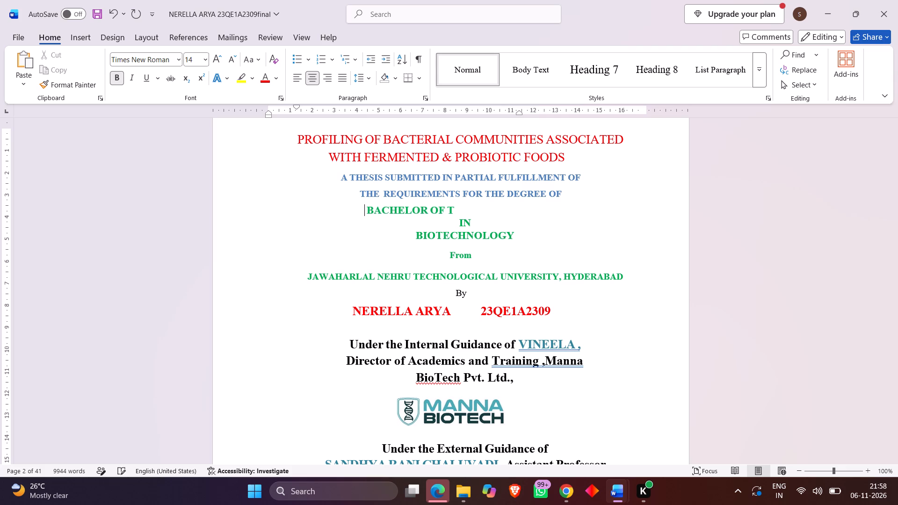
pyautogui.press('BackSpace')
pyautogui.press('BackSpace')
pyautogui.press('BackSpace')
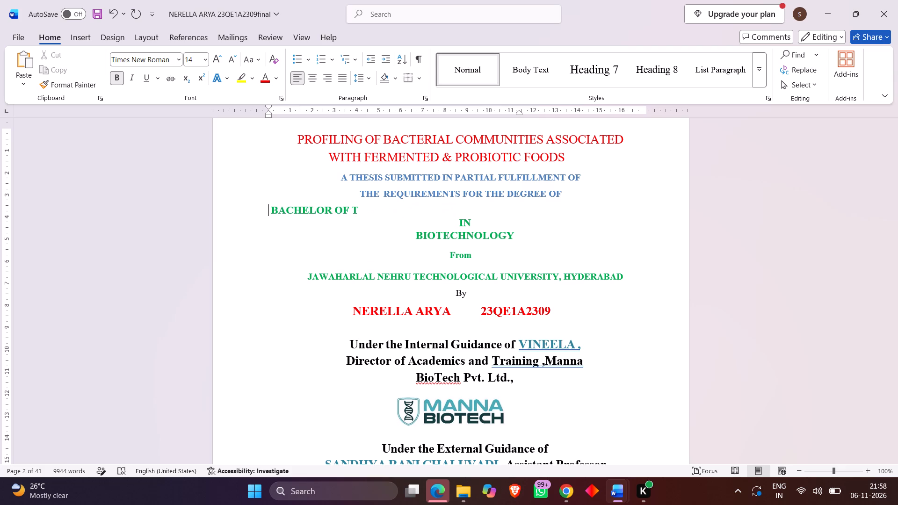
# Complete the line on the second title page by adding ECHNOLOGY after BACHELOR OF T.
pyautogui.press('Right')
pyautogui.press('Right')
pyautogui.press('Right')
pyautogui.press('Right')
pyautogui.press('Right')
pyautogui.press('Right')
pyautogui.press('Right')
pyautogui.press('Right')
pyautogui.press('Right')
pyautogui.press('Right')
pyautogui.press('Right')
pyautogui.press('Right')
pyautogui.press('Right')
pyautogui.press('Right')
pyautogui.press('Right')
pyautogui.write('ECHNOLOGY')
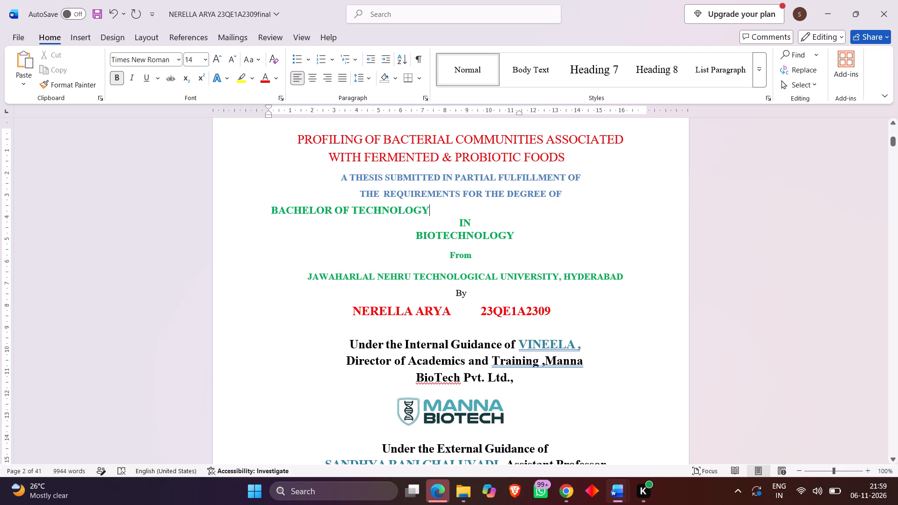
# Set the BACHELOR OF TECHNOLOGY line on the second title page to centre alignment.
pyautogui.click(272, 208)
pyautogui.moveTo(272, 208); pyautogui.dragTo(412, 203)
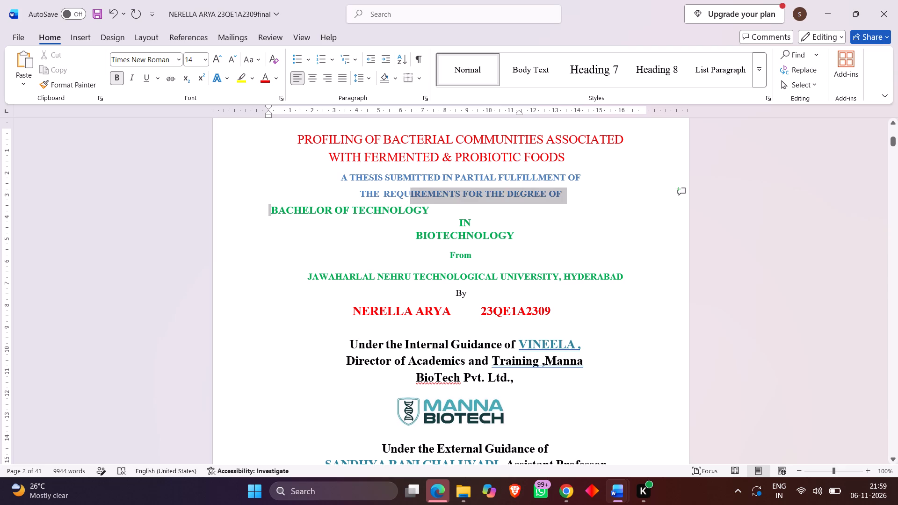
pyautogui.moveTo(412, 203); pyautogui.dragTo(422, 209)
pyautogui.click(306, 73)
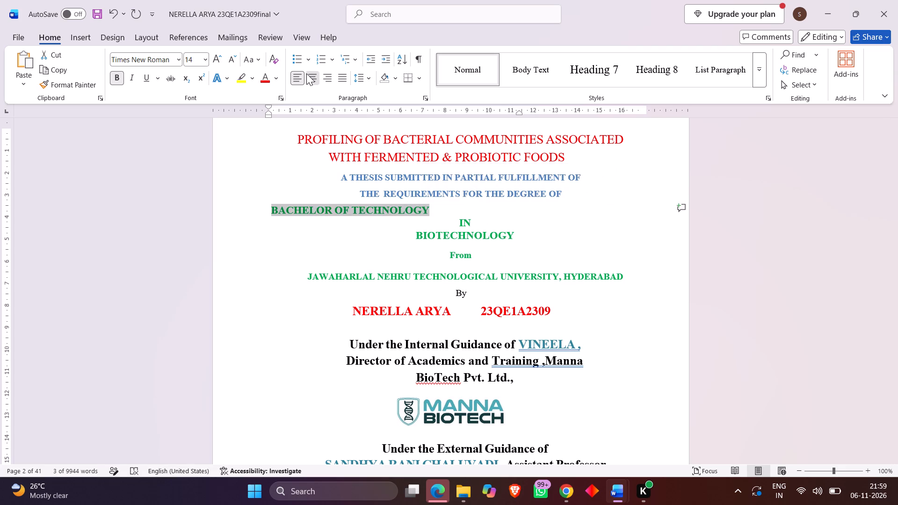
pyautogui.click(339, 77)
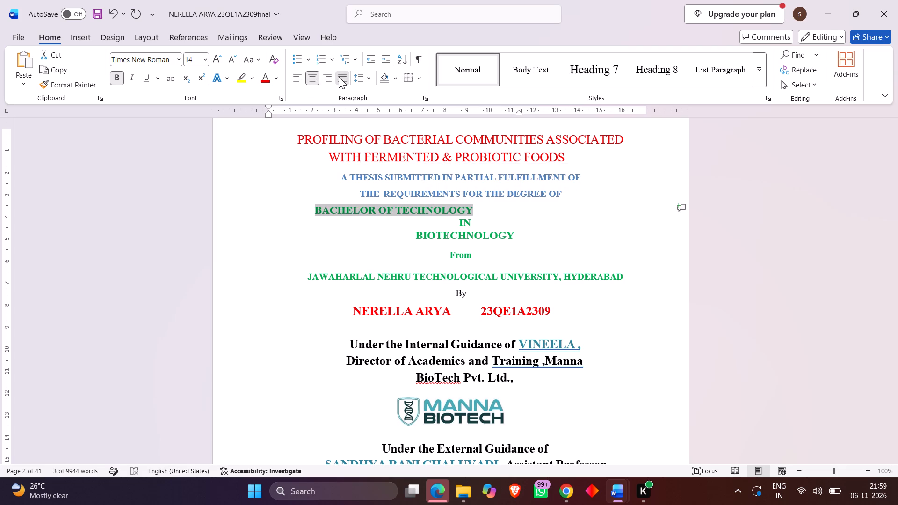
pyautogui.click(316, 79)
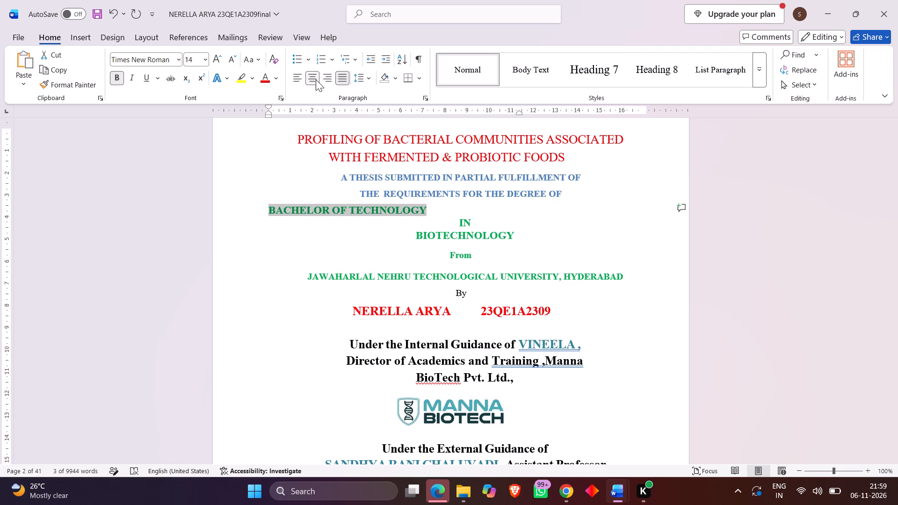
# Increase the indent of the centred BACHELOR OF TECHNOLOGY line toward the page centre, undoing the last increment to keep it on one line.
pyautogui.click(315, 209)
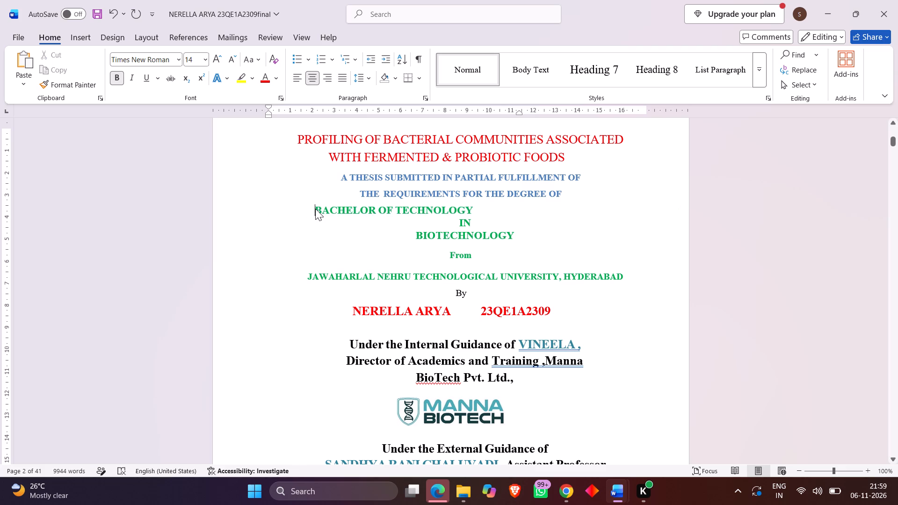
pyautogui.press('Tab')
pyautogui.press('Tab')
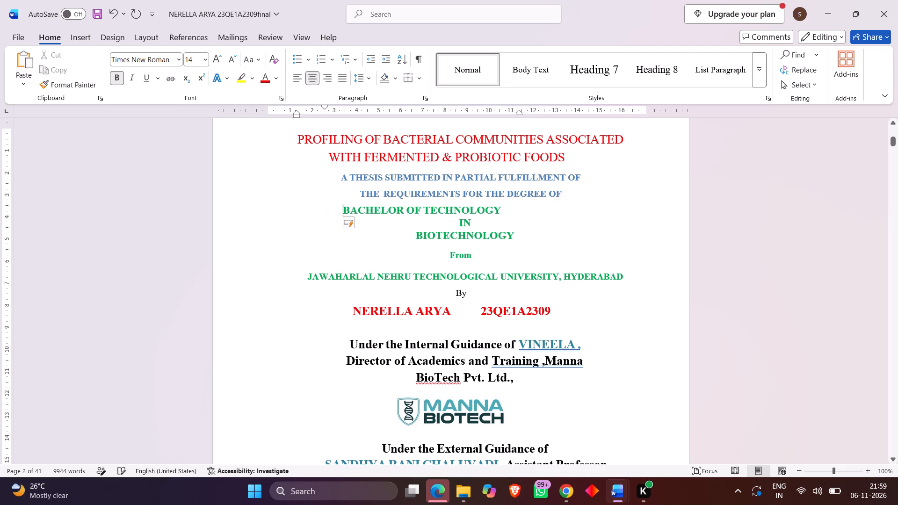
pyautogui.press('Tab')
pyautogui.press('Tab')
pyautogui.press('Tab')
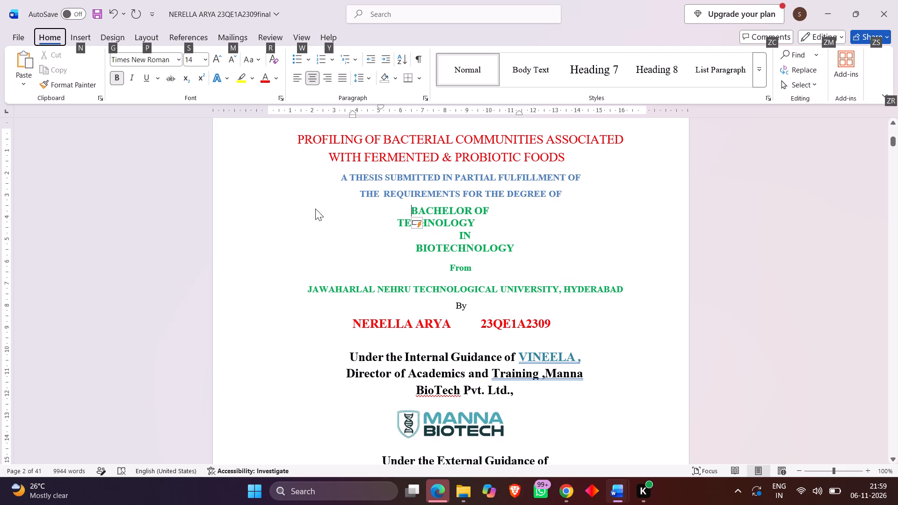
pyautogui.hotkey('ctrl', 'z')
pyautogui.click(410, 205)
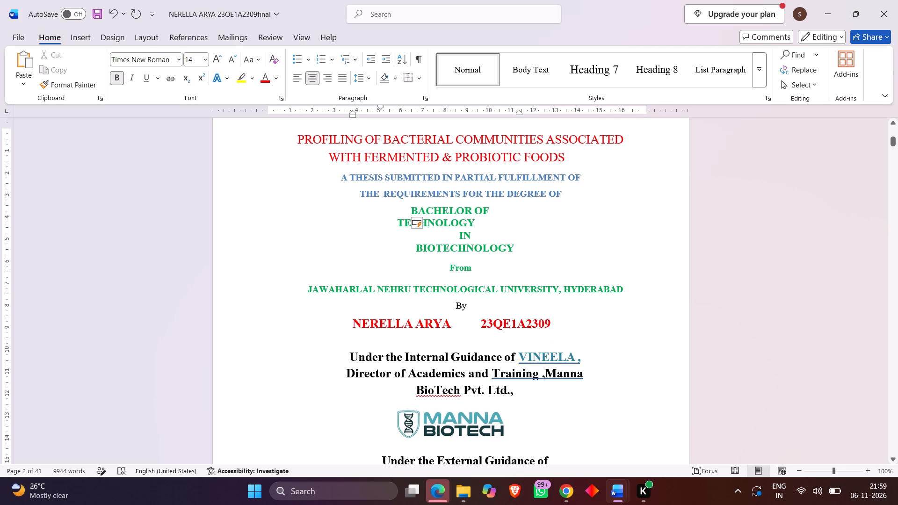
pyautogui.hotkey('ctrl', 'z')
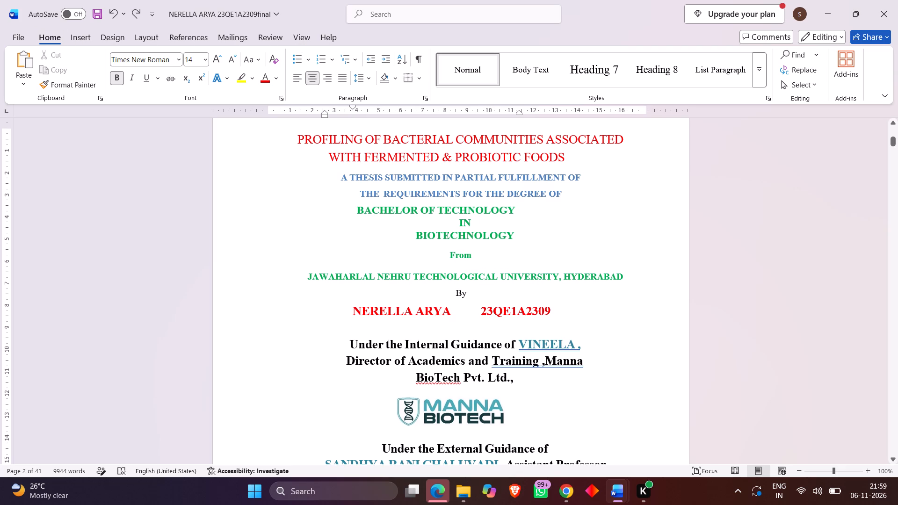
pyautogui.click(360, 208)
# Remove the centring from the IN line below BACHELOR OF TECHNOLOGY and insert seven leading spaces before IN.
pyautogui.click(459, 221)
pyautogui.press('BackSpace')
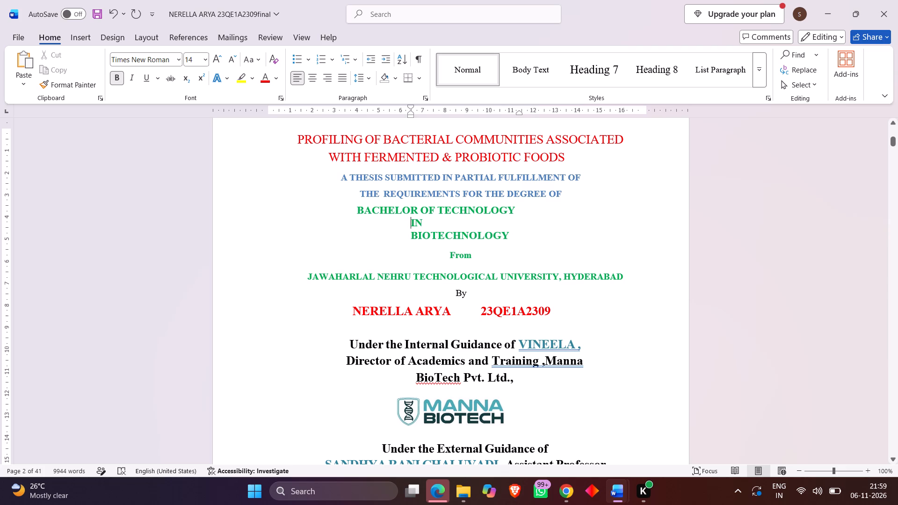
pyautogui.press('space')
pyautogui.press('space')
pyautogui.press('space')
pyautogui.press('space')
pyautogui.press('space')
pyautogui.press('space')
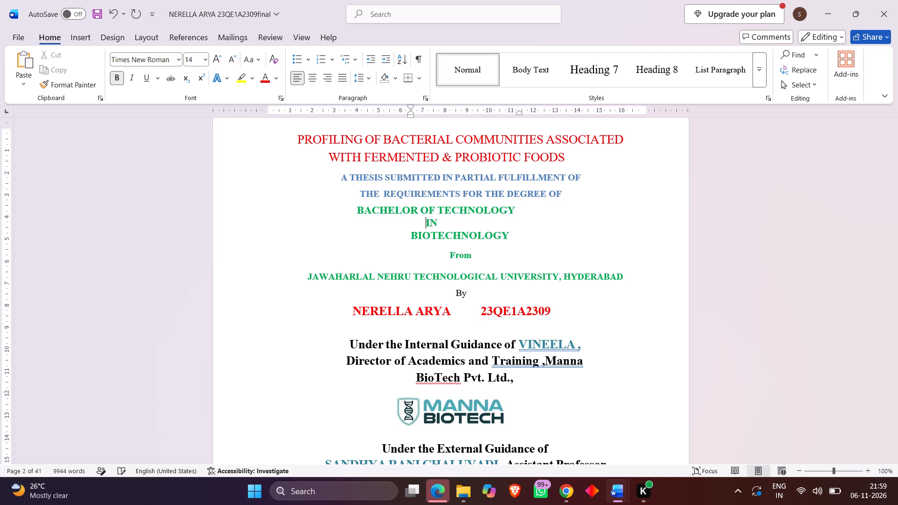
pyautogui.press('space')
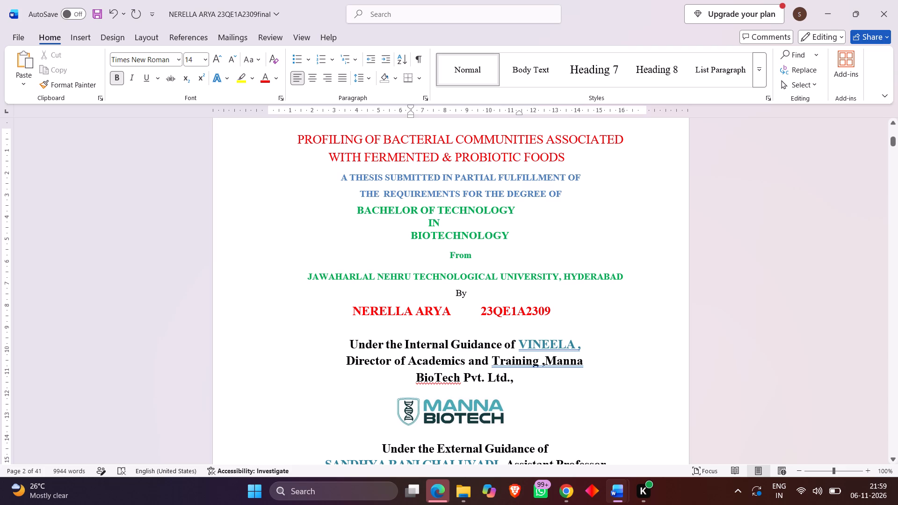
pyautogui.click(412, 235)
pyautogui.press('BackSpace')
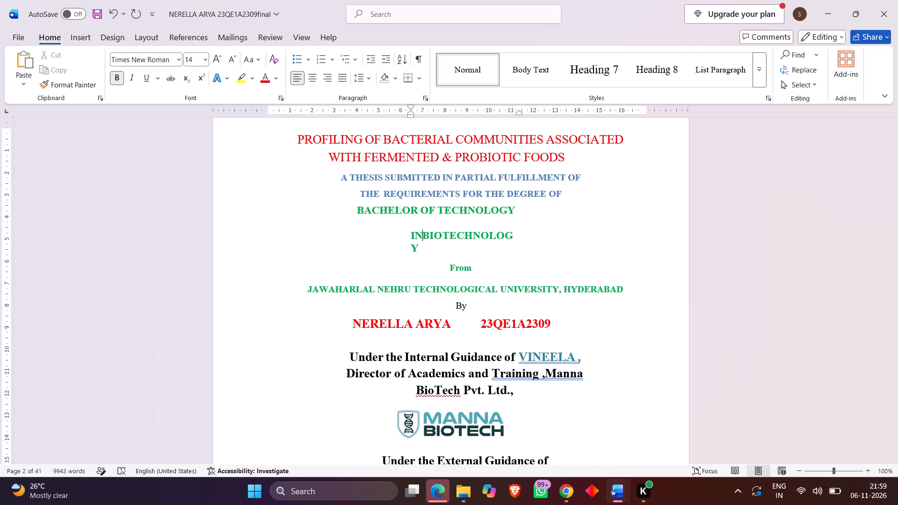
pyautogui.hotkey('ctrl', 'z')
# Insert a paragraph break after IN so that BIOTECHNOLOGY starts its own paragraph.
pyautogui.click(443, 222)
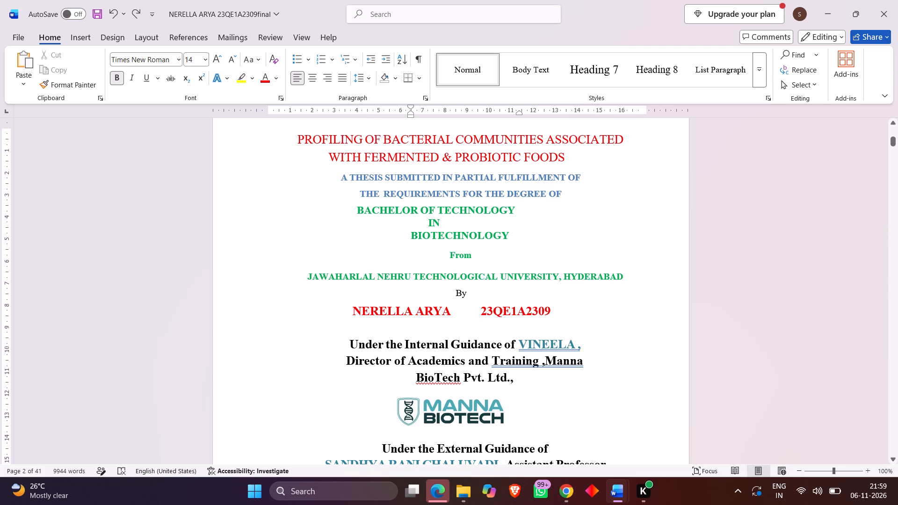
pyautogui.press('Return')
# Remove the BIOTECHNOLOGY line's indent and insert 35 leading spaces to position it beneath IN.
pyautogui.press('BackSpace')
pyautogui.press('space')
pyautogui.press('space')
pyautogui.press('space')
pyautogui.press('space')
pyautogui.press('space')
pyautogui.press('space')
pyautogui.press('space')
pyautogui.press('space')
pyautogui.press('space')
pyautogui.press('space')
pyautogui.press('space')
pyautogui.press('space')
pyautogui.press('space')
pyautogui.press('space')
pyautogui.press('space')
pyautogui.press('space')
pyautogui.press('space')
pyautogui.press('space')
pyautogui.press('space')
pyautogui.press('space')
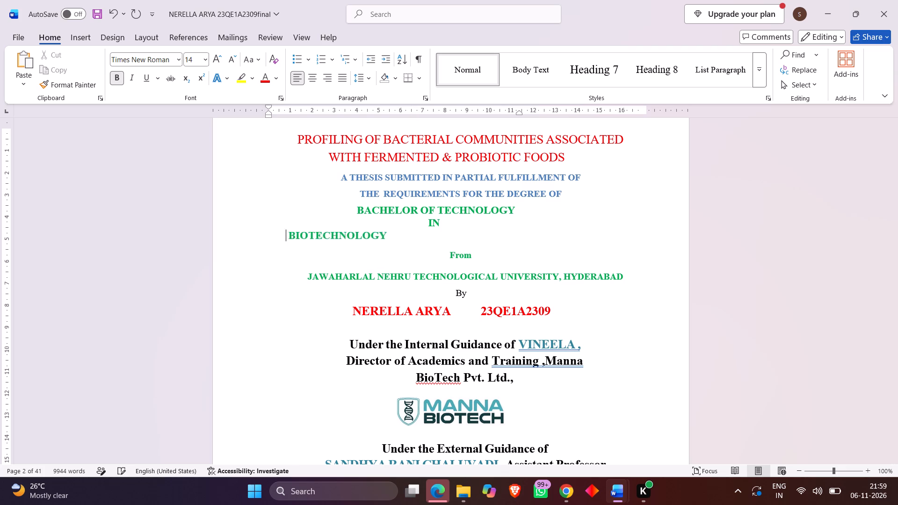
pyautogui.press('space')
pyautogui.press('space')
pyautogui.press('space')
pyautogui.press('space')
pyautogui.press('space')
pyautogui.press('space')
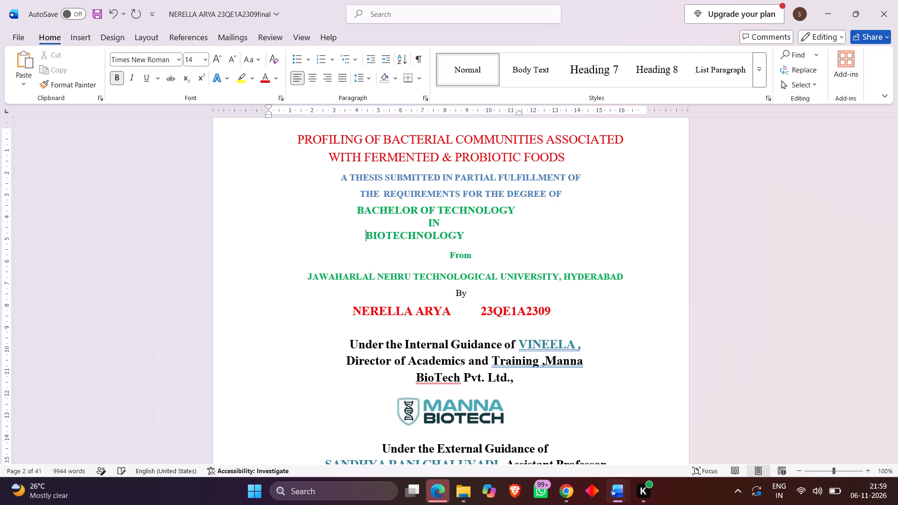
pyautogui.press('space')
pyautogui.press('space')
pyautogui.press('space')
pyautogui.press('space')
pyautogui.press('space')
pyautogui.press('space')
pyautogui.press('space')
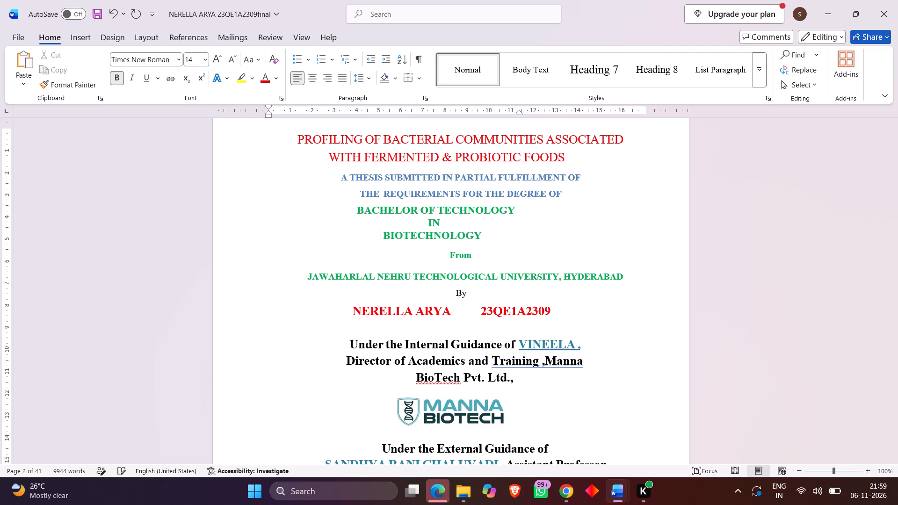
pyautogui.press('space')
pyautogui.press('space')
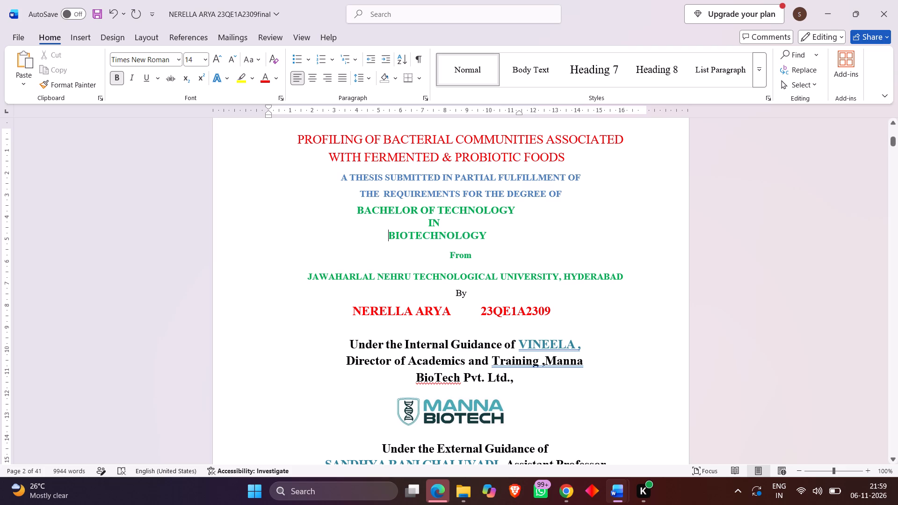
# Set the BACHELOR OF TECHNOLOGY, IN and BIOTECHNOLOGY lines to centre alignment.
pyautogui.moveTo(354, 207); pyautogui.dragTo(521, 233)
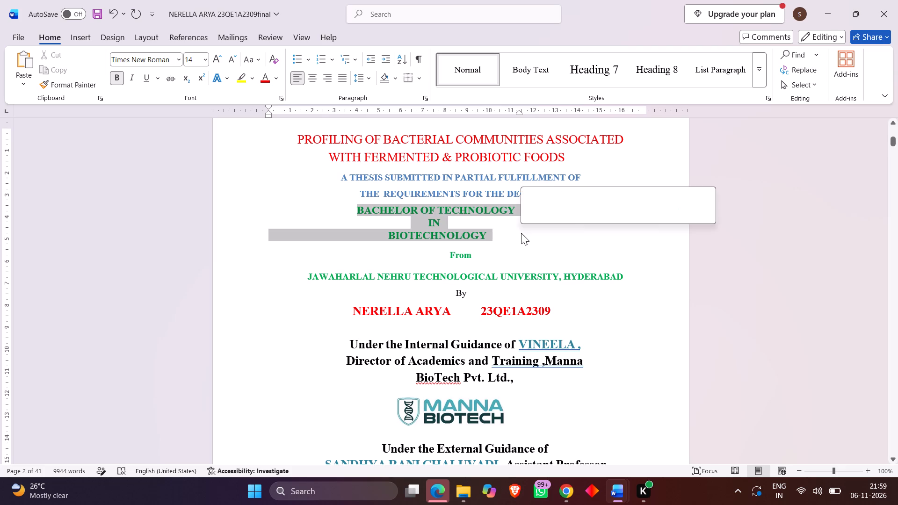
pyautogui.click(309, 79)
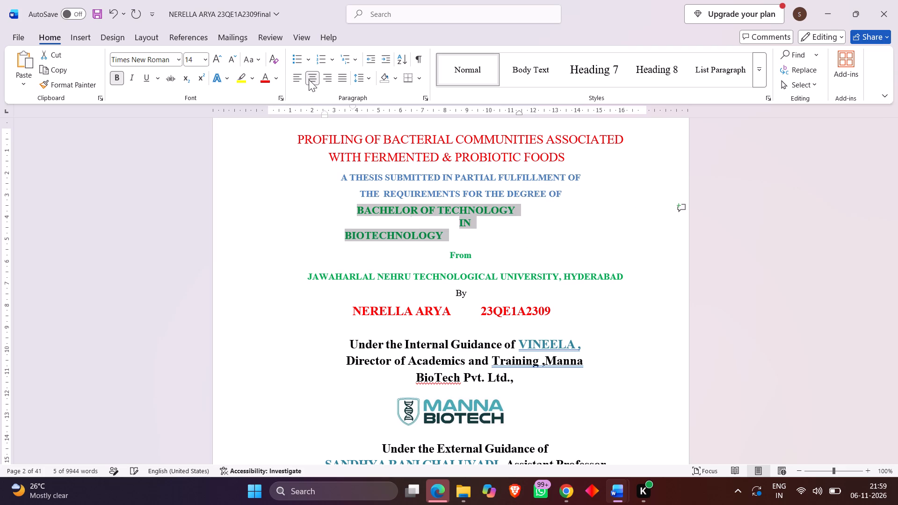
pyautogui.click(309, 79)
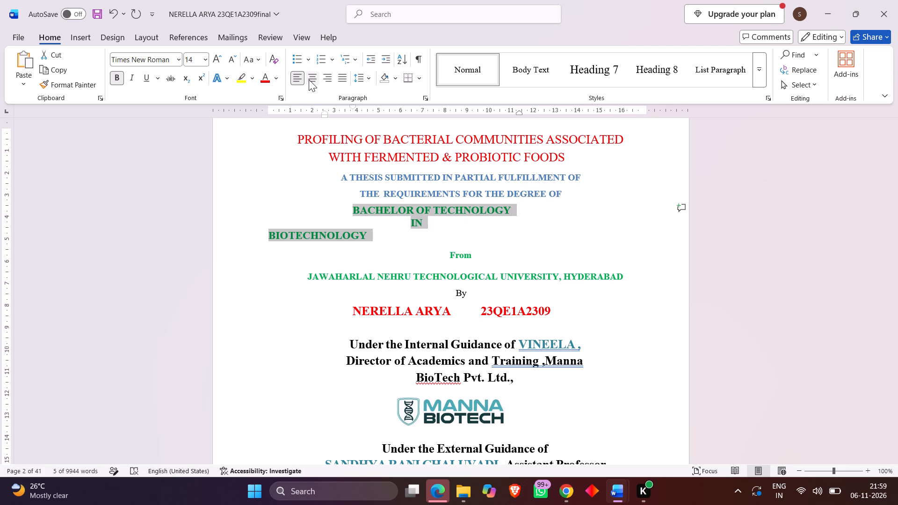
pyautogui.click(316, 80)
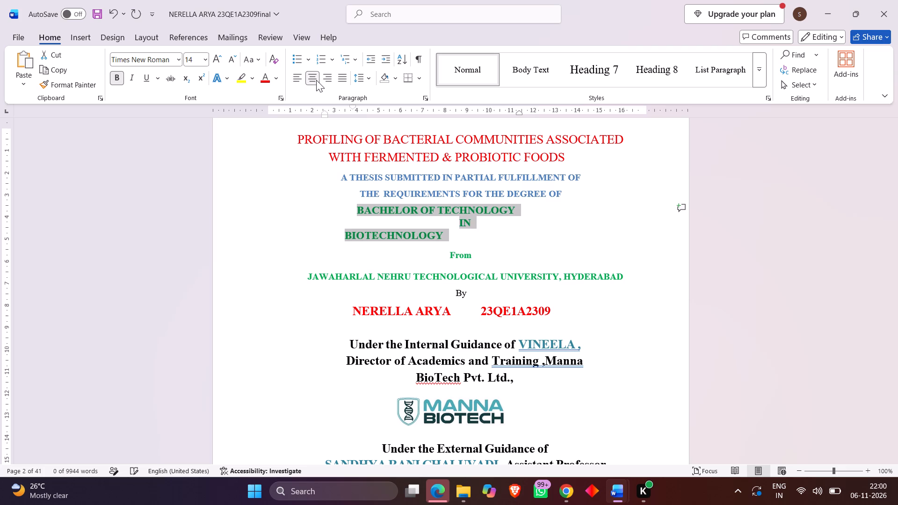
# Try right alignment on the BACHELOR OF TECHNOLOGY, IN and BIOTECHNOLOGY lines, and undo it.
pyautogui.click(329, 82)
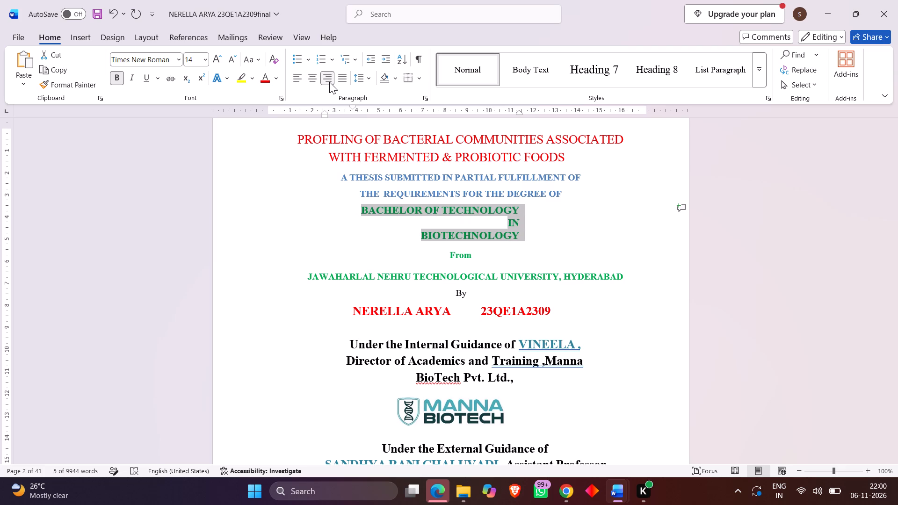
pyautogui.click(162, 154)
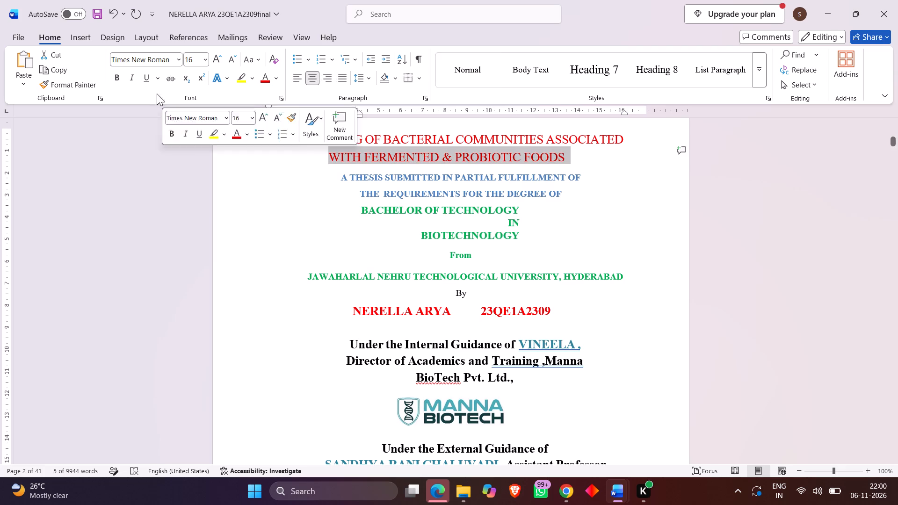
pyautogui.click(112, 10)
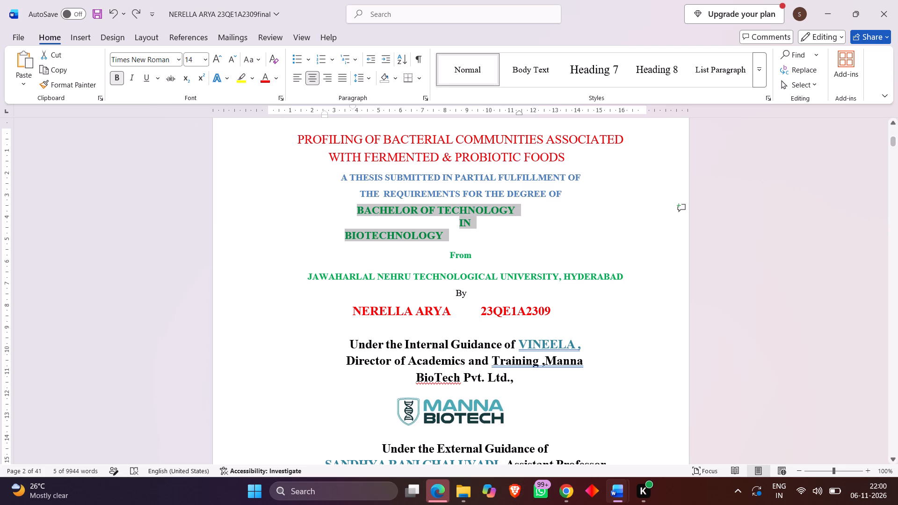
# Insert twelve spaces before BIOTECHNOLOGY to shift the centred line toward the page centre.
pyautogui.click(342, 237)
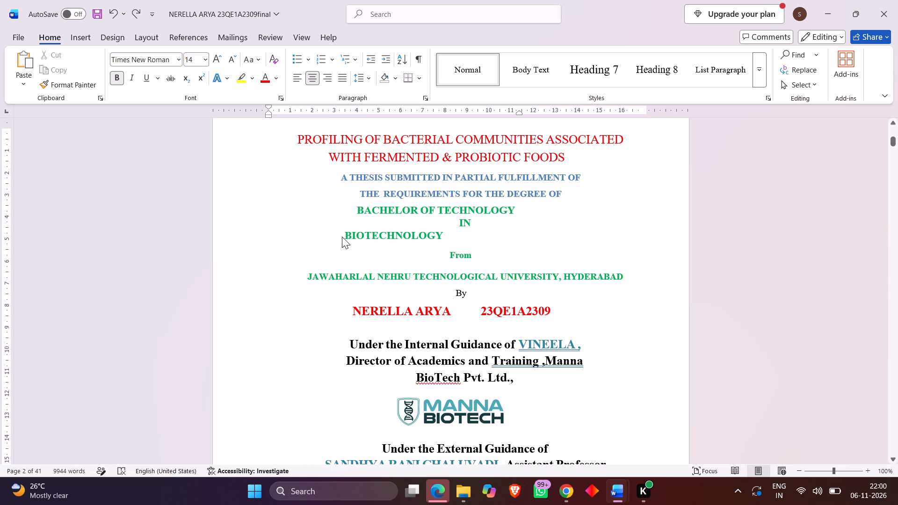
pyautogui.press('space')
pyautogui.press('space')
pyautogui.press('space')
pyautogui.press('space')
pyautogui.press('space')
pyautogui.press('space')
pyautogui.press('space')
pyautogui.press('space')
pyautogui.press('space')
pyautogui.press('space')
pyautogui.press('space')
pyautogui.press('space')
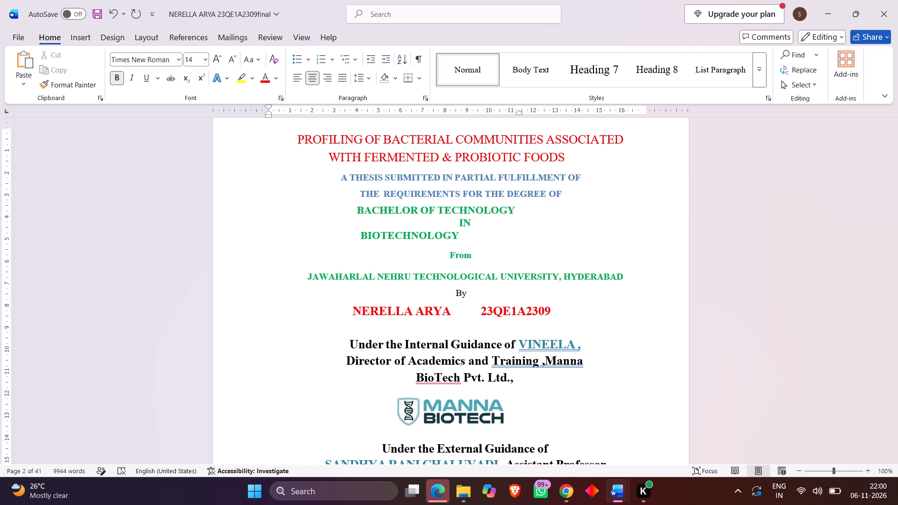
# Remove the IN line's centring and indent, and reposition IN with one leading space, five tabs and seven spaces.
pyautogui.click(459, 223)
pyautogui.press('BackSpace')
pyautogui.press('BackSpace')
pyautogui.press('space')
pyautogui.press('Tab')
pyautogui.press('Tab')
pyautogui.press('Tab')
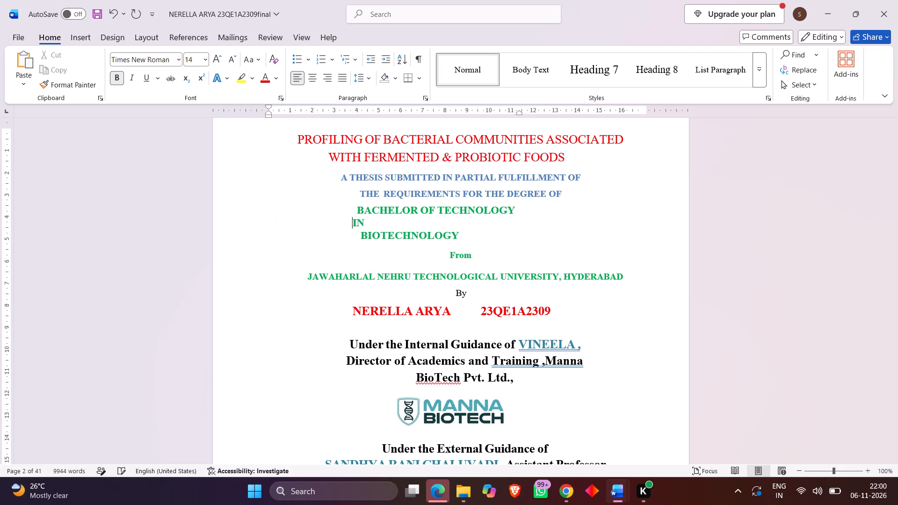
pyautogui.press('Tab')
pyautogui.press('Tab')
pyautogui.press('Tab')
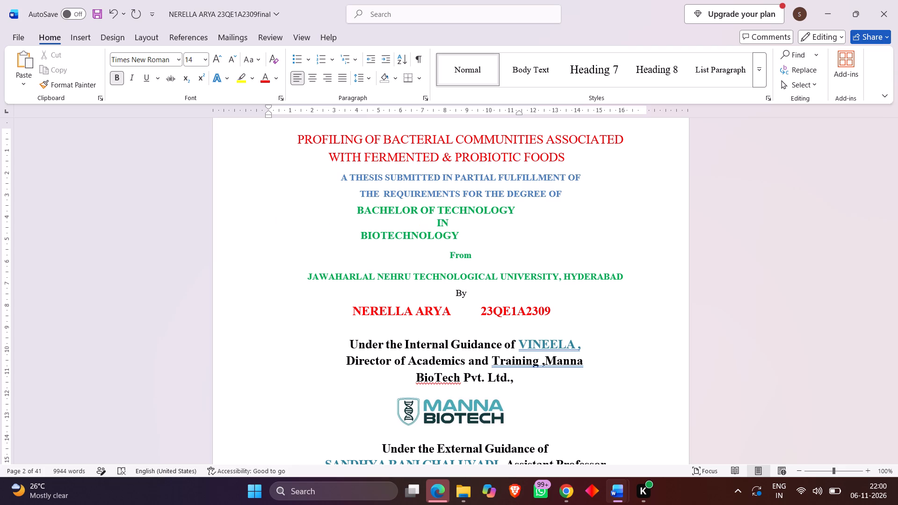
pyautogui.press('BackSpace')
pyautogui.press('space')
pyautogui.press('space')
pyautogui.press('space')
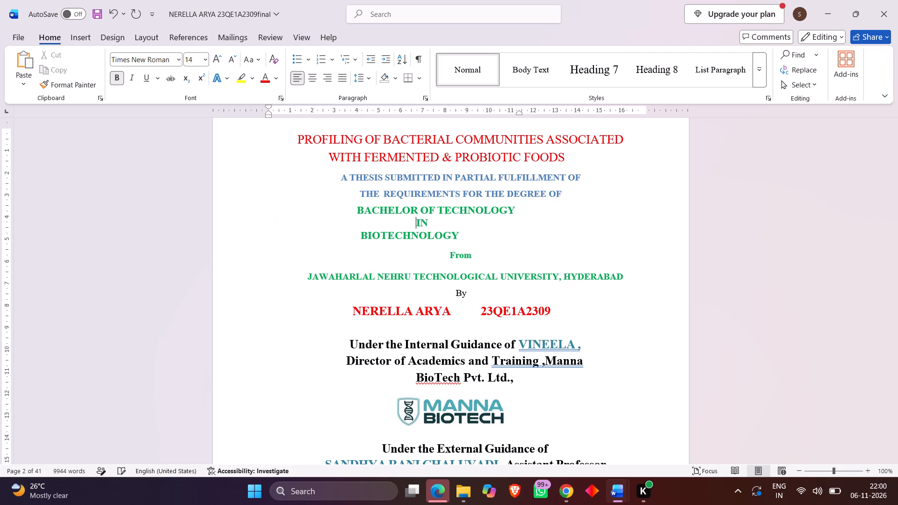
pyautogui.press('space')
pyautogui.press('space')
pyautogui.press('space')
pyautogui.press('space')
# Add three leading spaces before BACHELOR OF TECHNOLOGY, undoing or deleting any excess so it stays on one line.
pyautogui.click(355, 208)
pyautogui.press('space')
pyautogui.press('space')
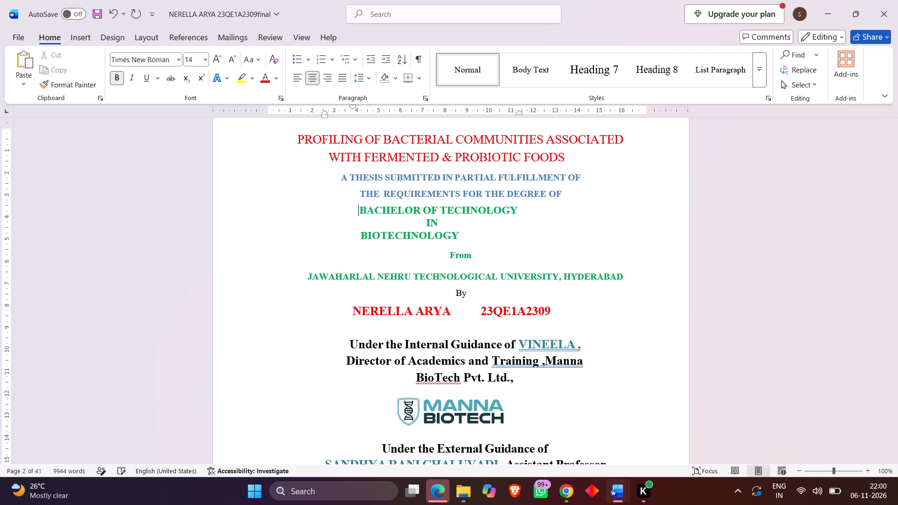
pyautogui.press('space')
pyautogui.press('space')
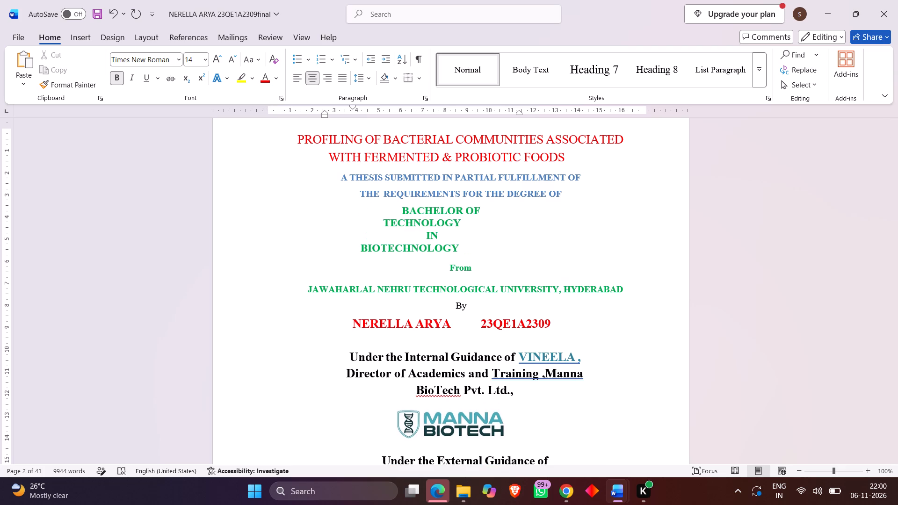
pyautogui.hotkey('ctrl', 'z')
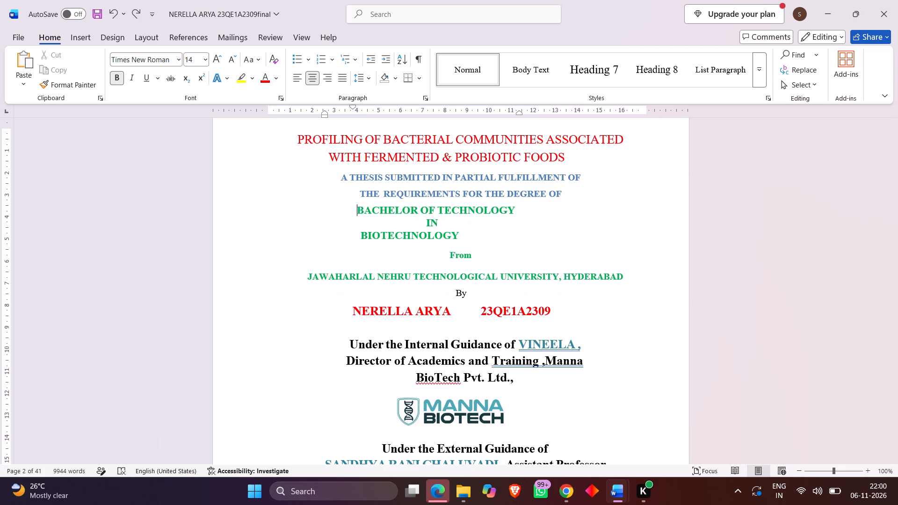
pyautogui.press('space')
pyautogui.press('space')
pyautogui.press('space')
pyautogui.press('space')
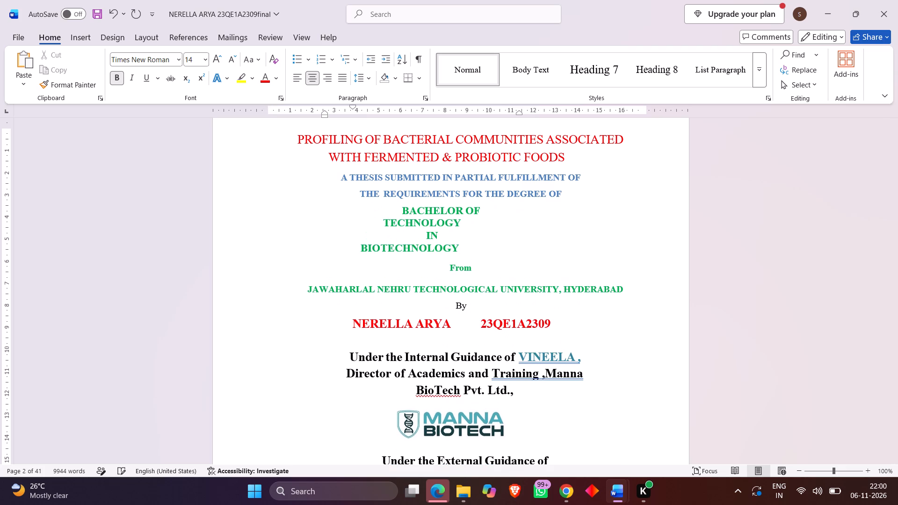
pyautogui.press('BackSpace')
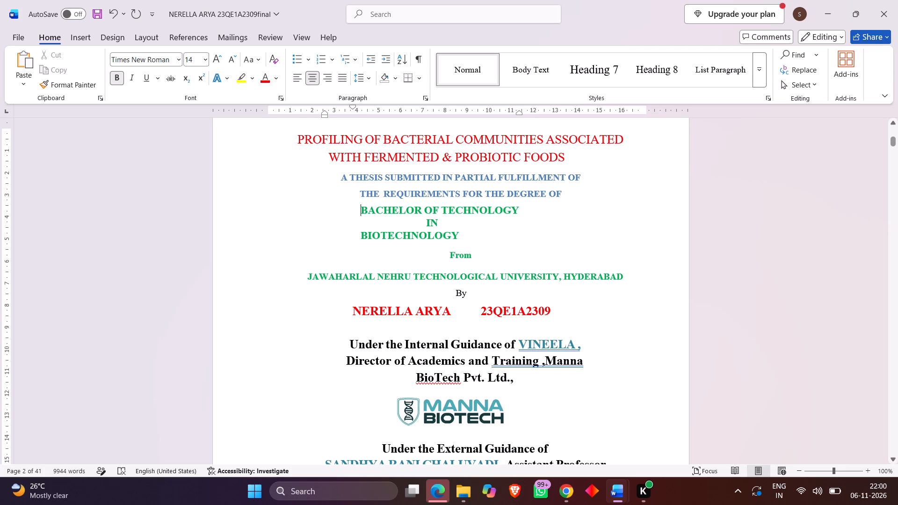
# Insert 29 more leading spaces before BIOTECHNOLOGY to move it further under IN.
pyautogui.click(358, 231)
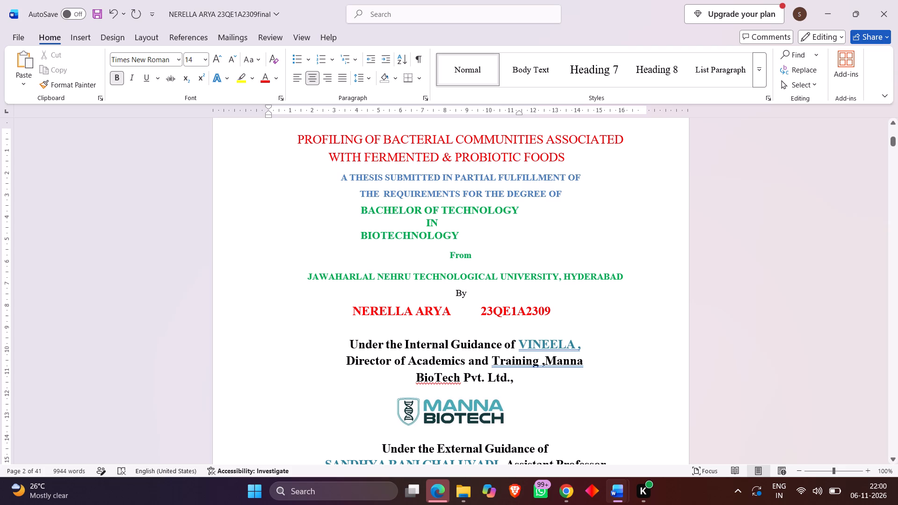
pyautogui.press('space')
pyautogui.press('space')
pyautogui.press('space')
pyautogui.press('space')
pyautogui.press('space')
pyautogui.press('space')
pyautogui.press('space')
pyautogui.press('space')
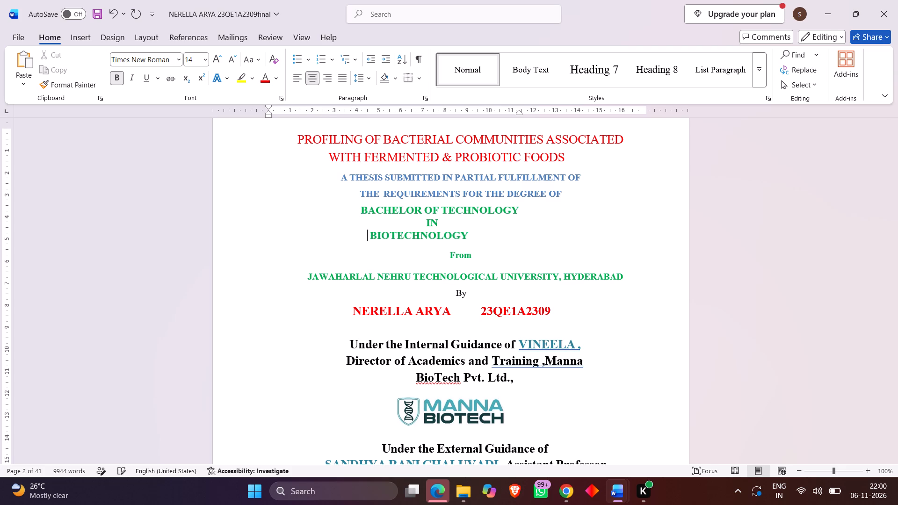
pyautogui.press('space')
pyautogui.press('space')
pyautogui.press('space')
pyautogui.press('space')
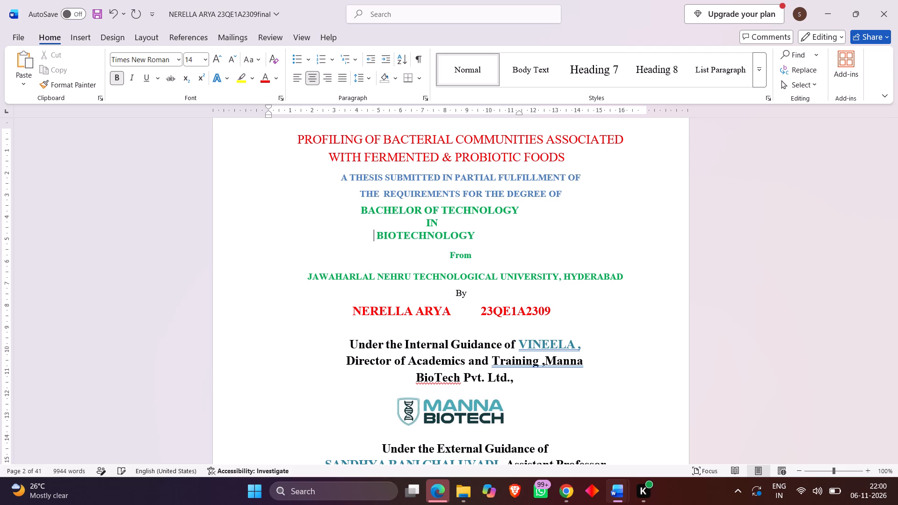
pyautogui.press('space')
pyautogui.press('space')
pyautogui.press('Right')
pyautogui.press('space')
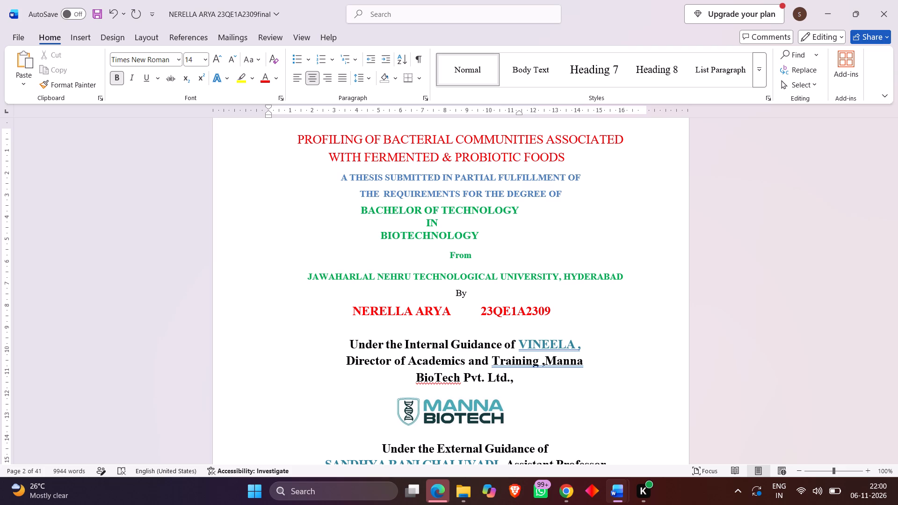
pyautogui.press('space')
pyautogui.press('space')
pyautogui.press('space')
pyautogui.press('space')
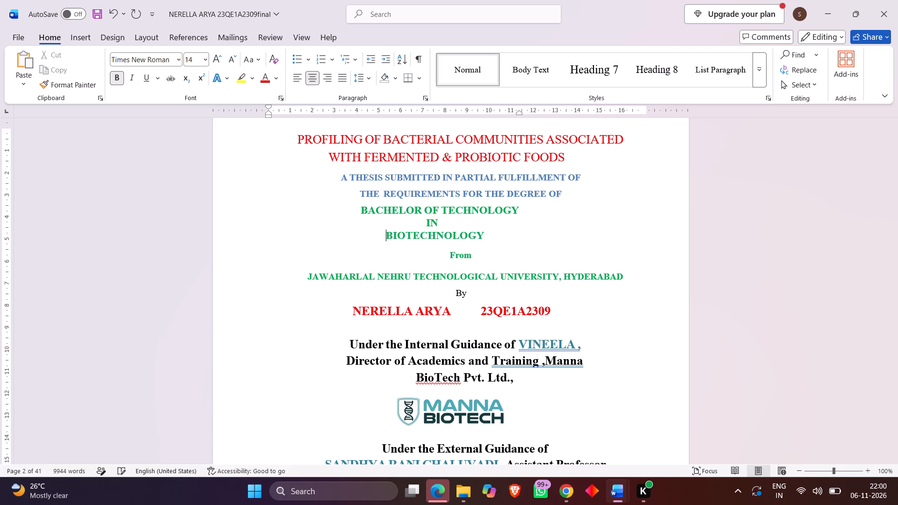
pyautogui.press('space')
pyautogui.press('space')
pyautogui.press('space')
pyautogui.press('space')
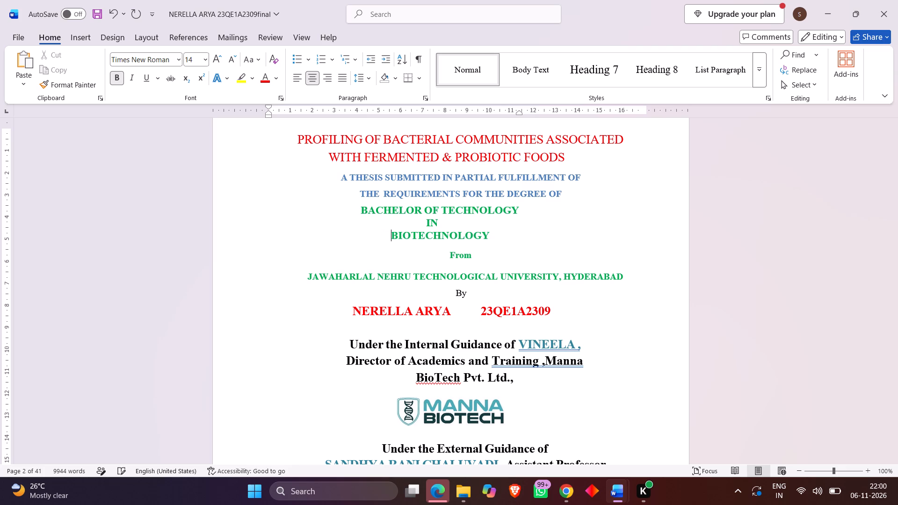
pyautogui.press('space')
pyautogui.press('space')
pyautogui.press('space')
pyautogui.press('space')
pyautogui.press('space')
pyautogui.press('space')
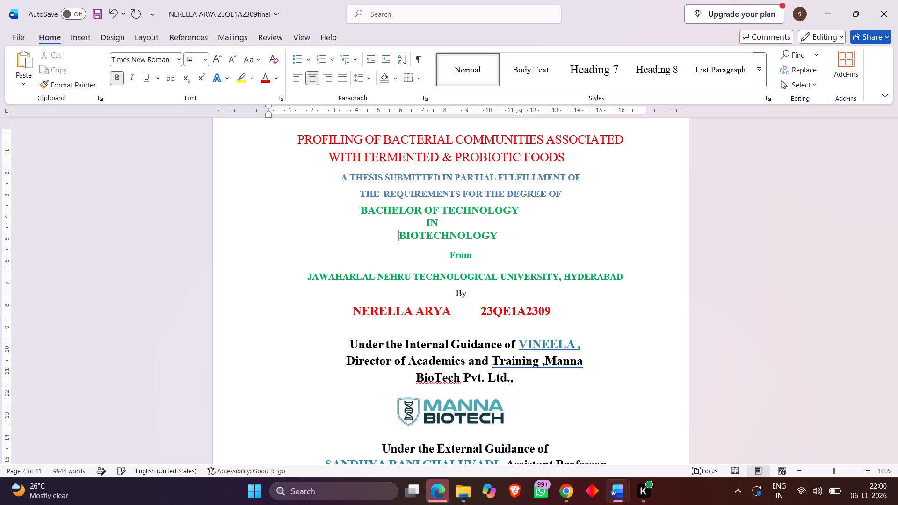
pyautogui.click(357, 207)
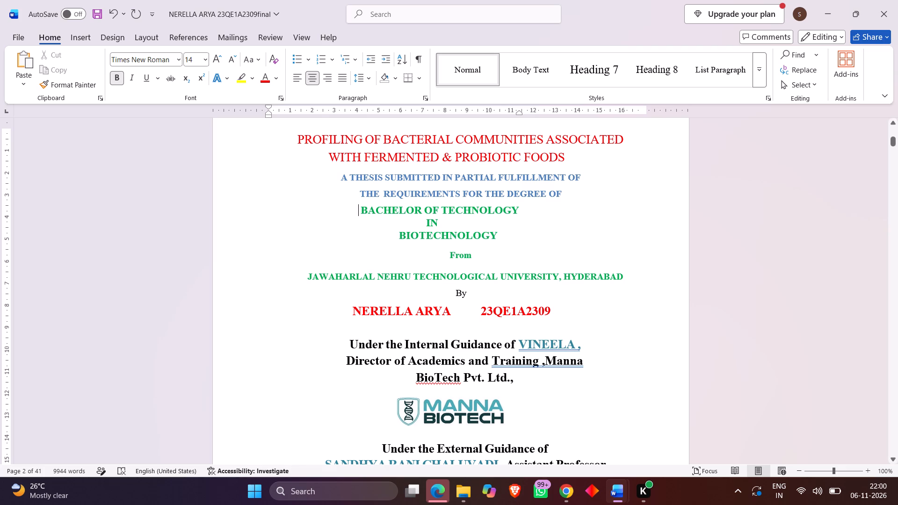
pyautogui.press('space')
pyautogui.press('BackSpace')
# Delete thirteen of the leading spaces before BIOTECHNOLOGY to bring it back in line beneath IN.
pyautogui.click(401, 233)
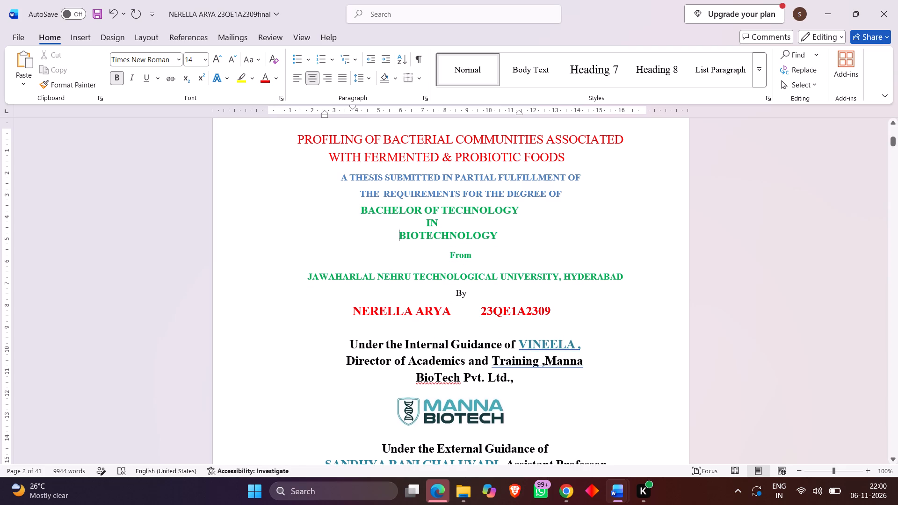
pyautogui.press('BackSpace')
pyautogui.press('BackSpace')
pyautogui.press('BackSpace')
pyautogui.press('BackSpace')
pyautogui.press('BackSpace')
pyautogui.press('BackSpace')
pyautogui.press('BackSpace')
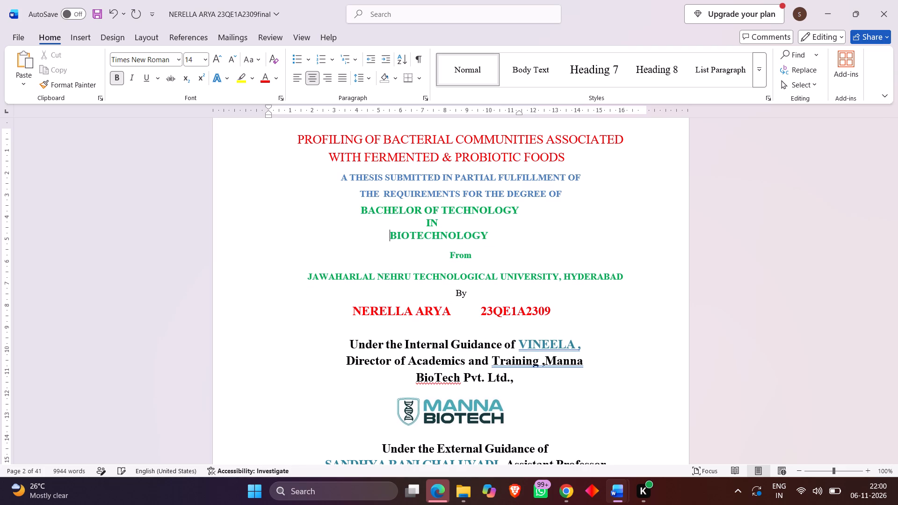
pyautogui.press('BackSpace')
pyautogui.press('BackSpace')
pyautogui.press('BackSpace')
pyautogui.press('BackSpace')
pyautogui.press('BackSpace')
pyautogui.press('BackSpace')
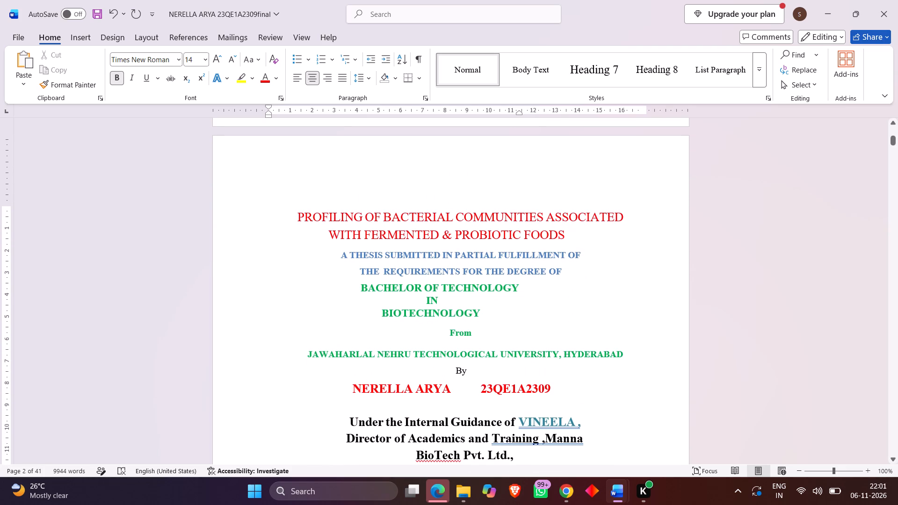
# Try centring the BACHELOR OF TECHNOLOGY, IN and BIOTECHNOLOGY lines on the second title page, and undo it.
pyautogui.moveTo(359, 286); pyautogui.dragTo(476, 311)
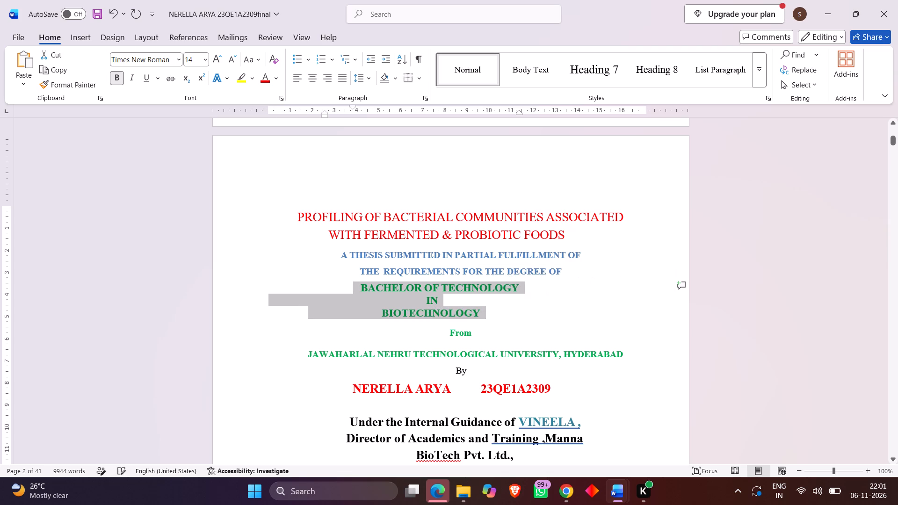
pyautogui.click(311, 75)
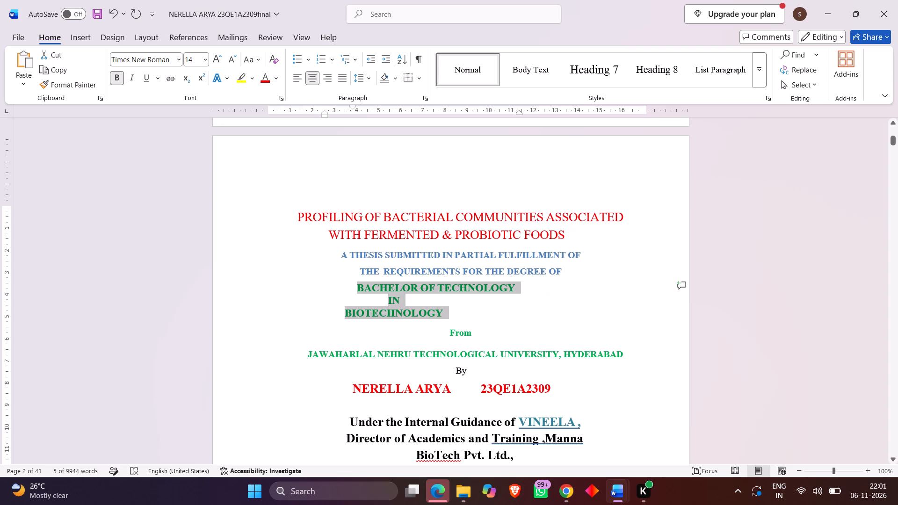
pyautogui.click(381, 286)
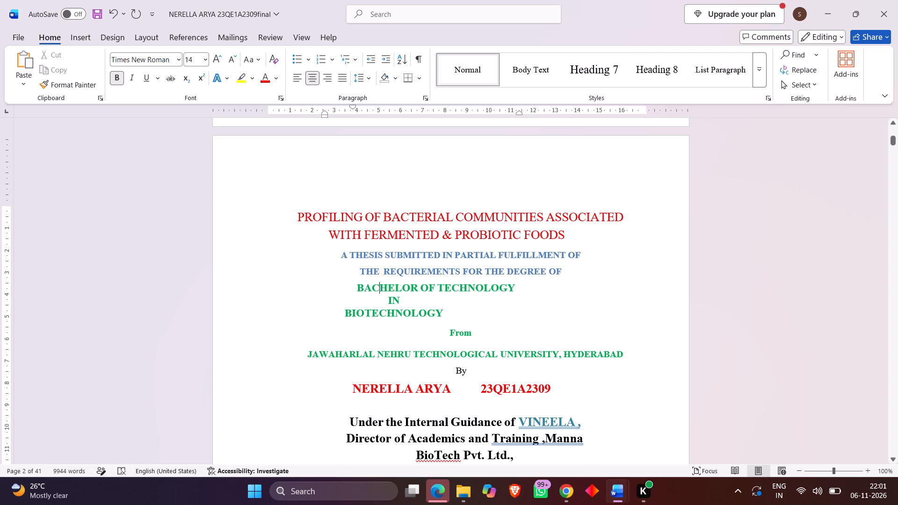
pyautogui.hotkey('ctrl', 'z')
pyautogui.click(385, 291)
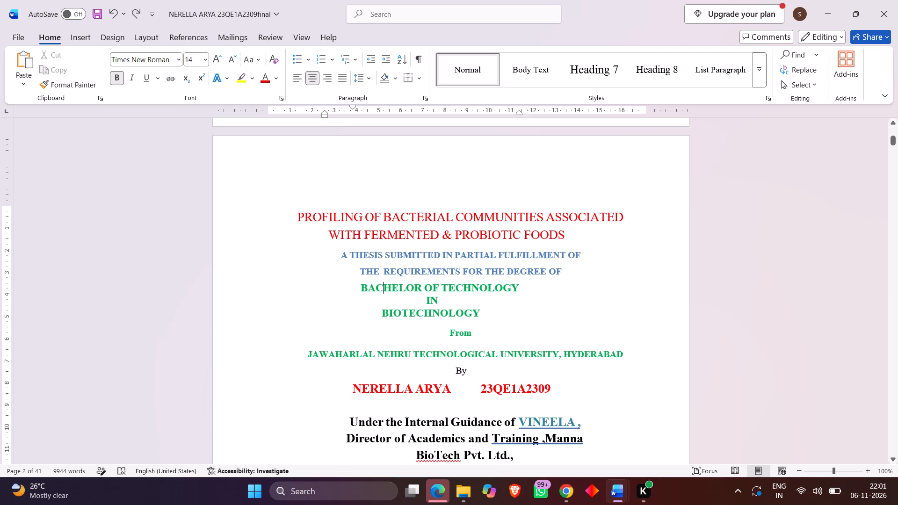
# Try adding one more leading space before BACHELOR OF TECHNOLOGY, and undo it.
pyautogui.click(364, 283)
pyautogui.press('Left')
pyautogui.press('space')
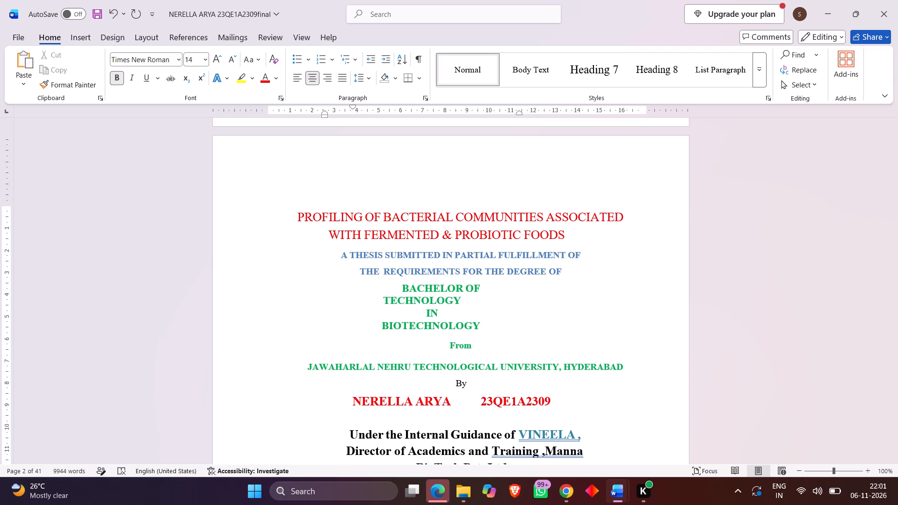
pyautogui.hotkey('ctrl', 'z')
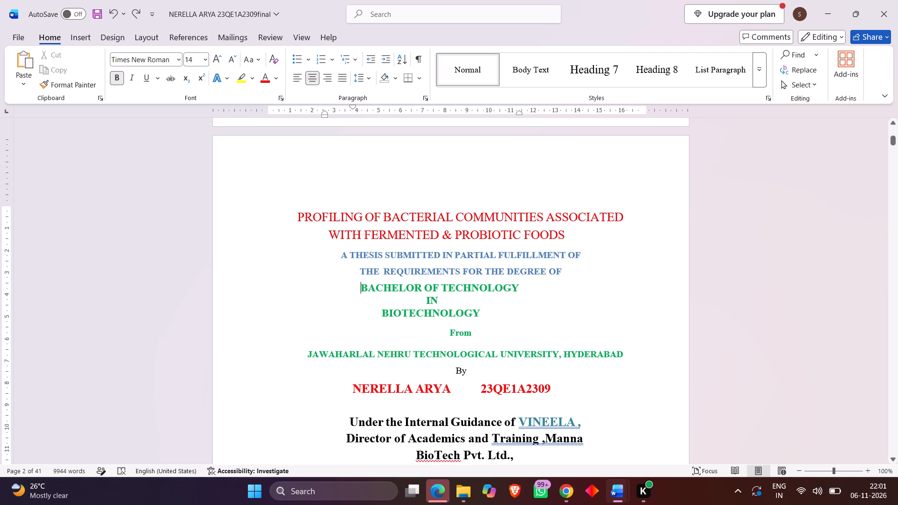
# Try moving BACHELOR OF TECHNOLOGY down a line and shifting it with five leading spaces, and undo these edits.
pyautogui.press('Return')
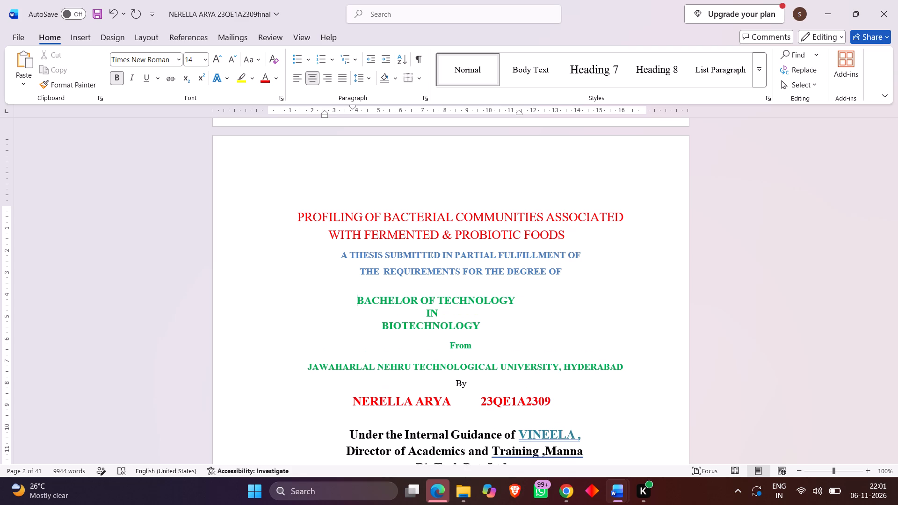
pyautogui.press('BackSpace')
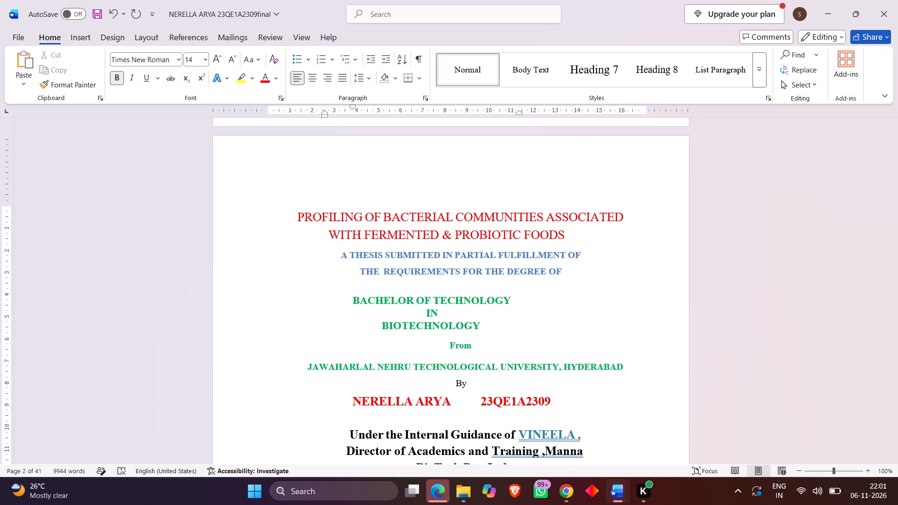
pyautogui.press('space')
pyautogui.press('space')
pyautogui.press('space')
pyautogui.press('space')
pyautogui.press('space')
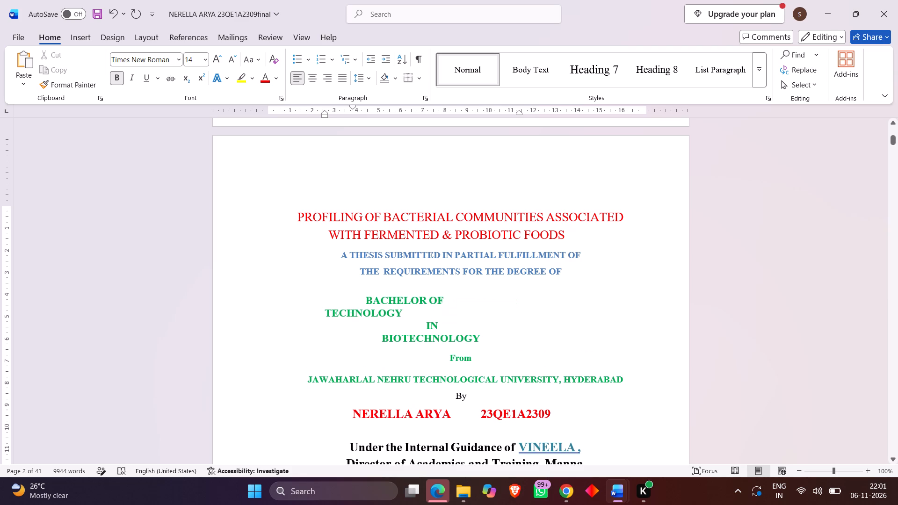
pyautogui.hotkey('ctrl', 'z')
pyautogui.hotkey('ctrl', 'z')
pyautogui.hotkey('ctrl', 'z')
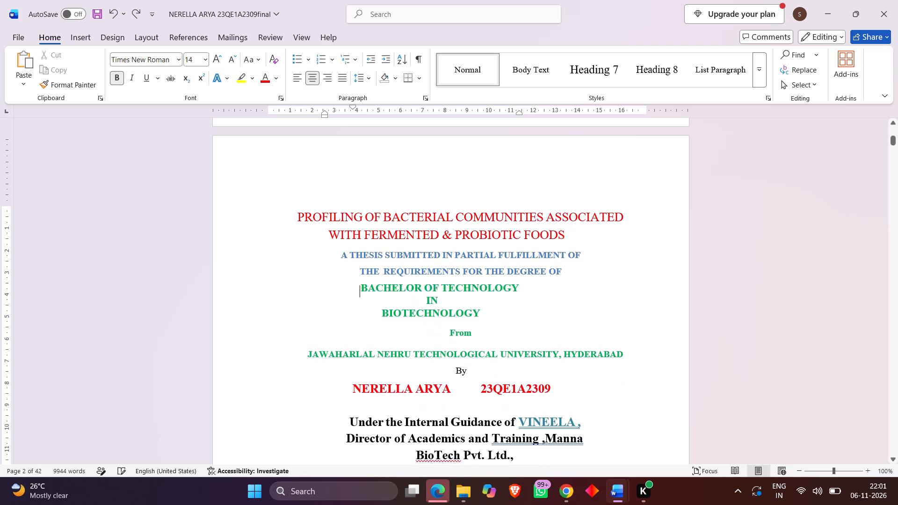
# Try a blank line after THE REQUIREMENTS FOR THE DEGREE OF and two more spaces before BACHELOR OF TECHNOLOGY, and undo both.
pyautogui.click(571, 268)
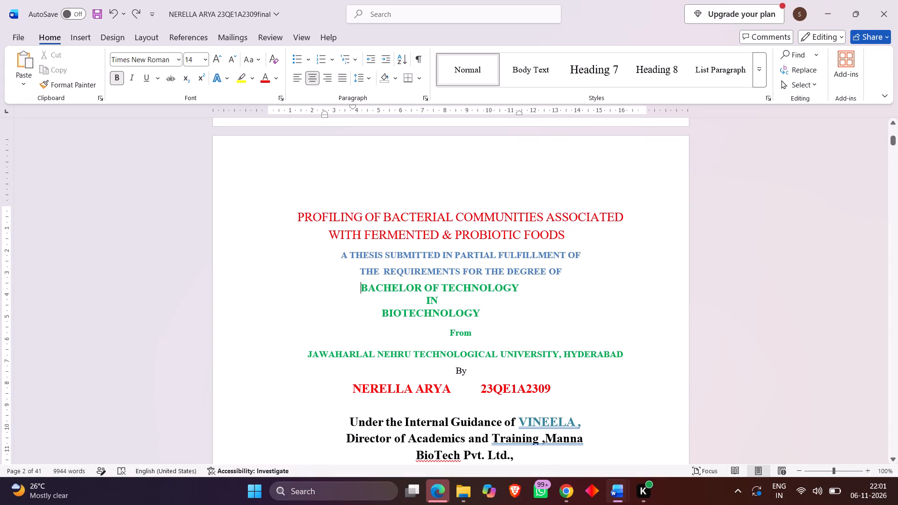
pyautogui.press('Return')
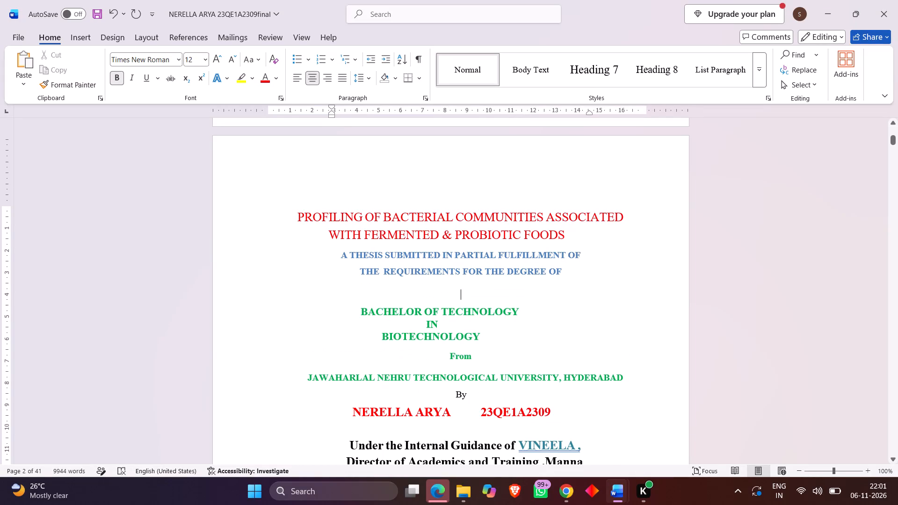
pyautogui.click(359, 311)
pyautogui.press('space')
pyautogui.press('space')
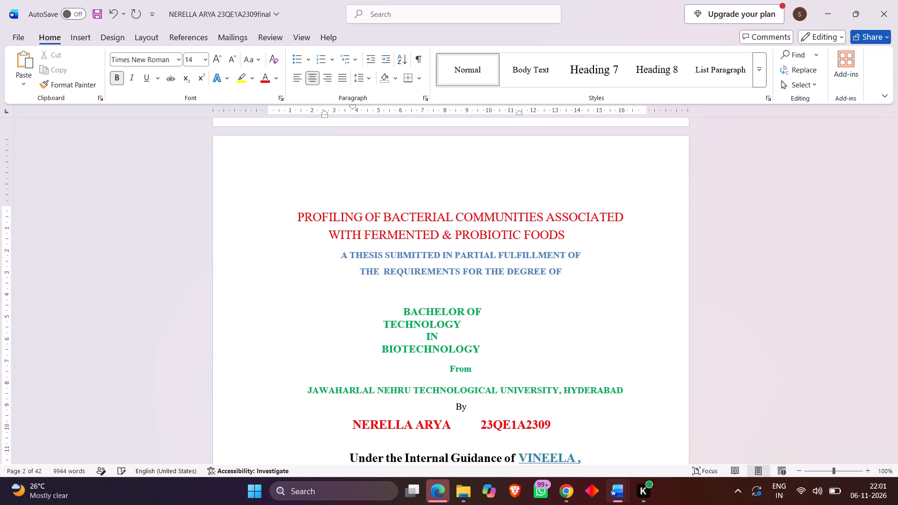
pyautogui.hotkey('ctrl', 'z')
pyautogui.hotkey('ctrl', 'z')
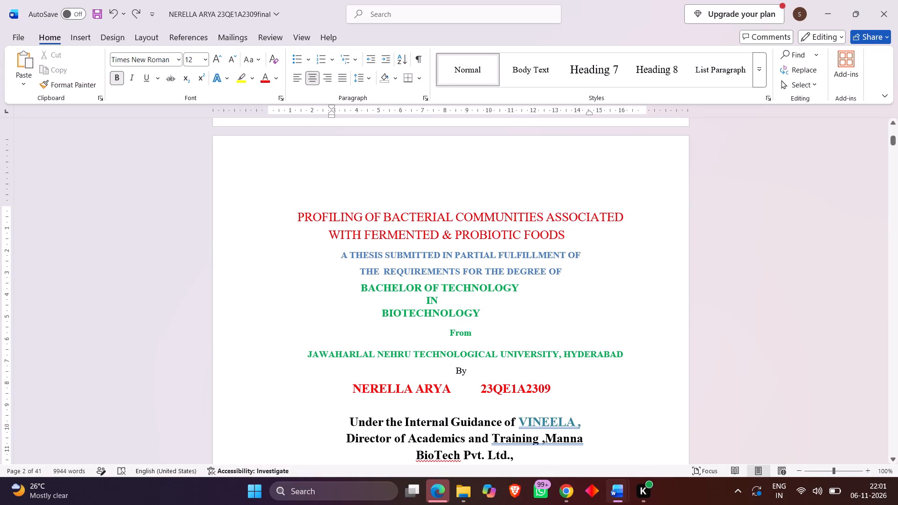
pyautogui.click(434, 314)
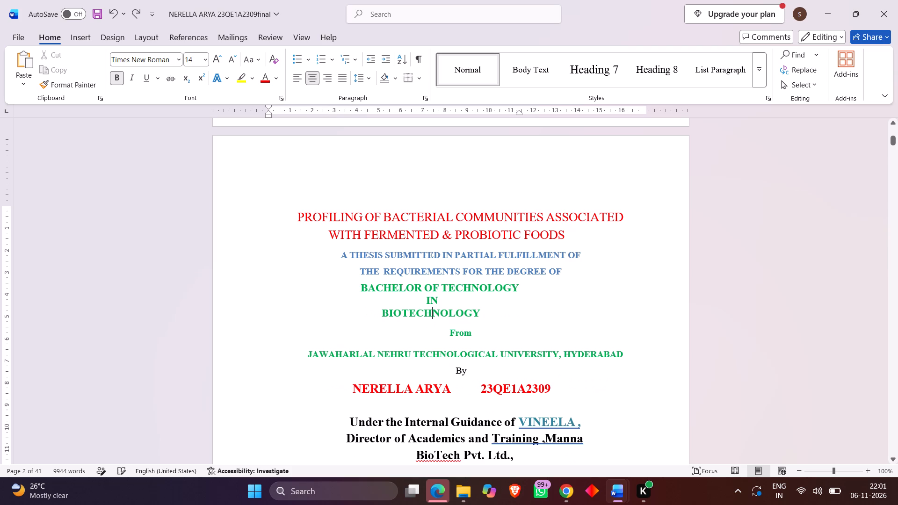
# Compare with the first title page, and undo the second page's edits back to the centring of the three degree lines.
pyautogui.scroll(1, 454, 386)
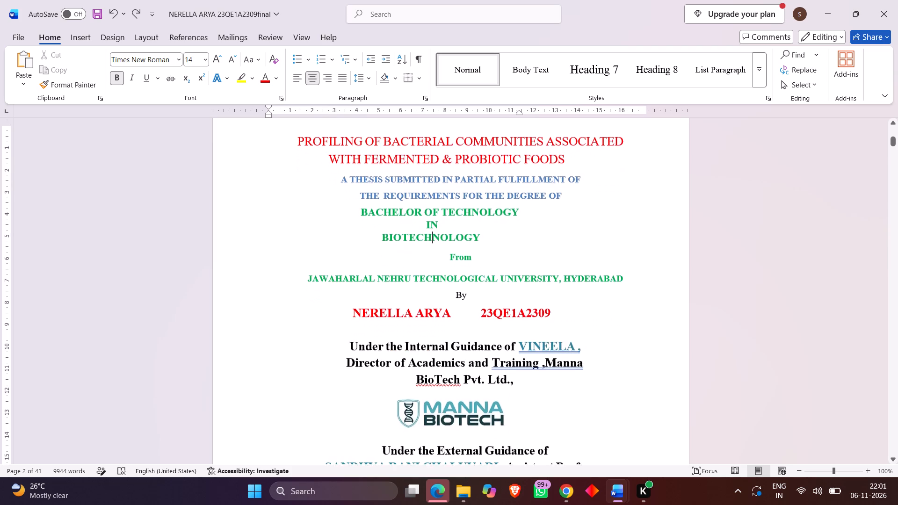
pyautogui.scroll(1, 454, 386)
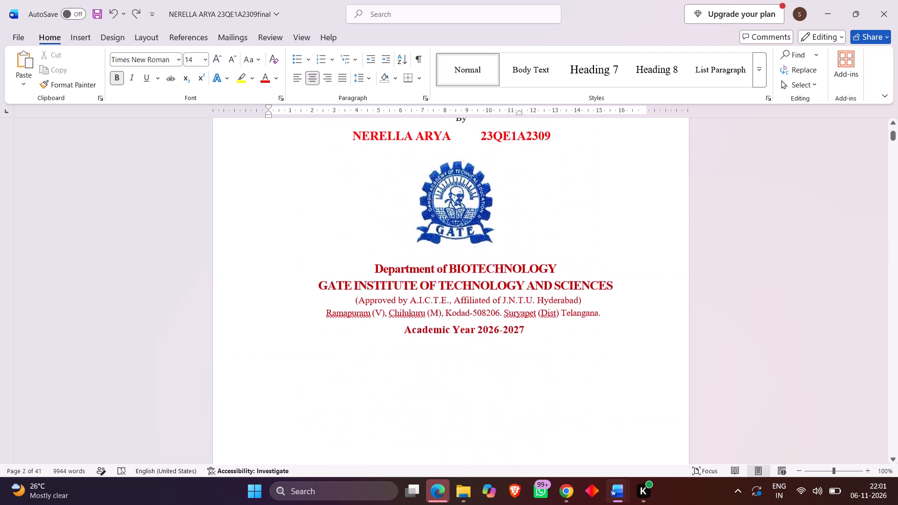
pyautogui.scroll(2, 454, 386)
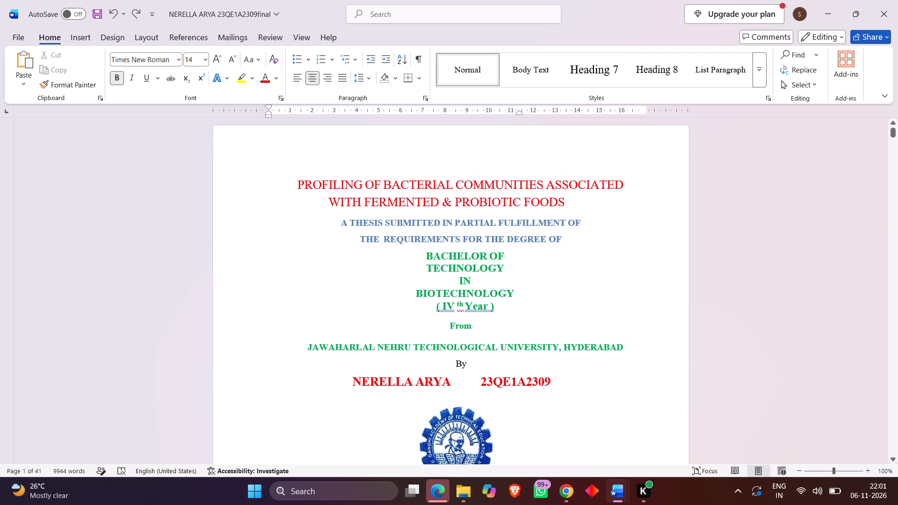
pyautogui.scroll(1, 454, 386)
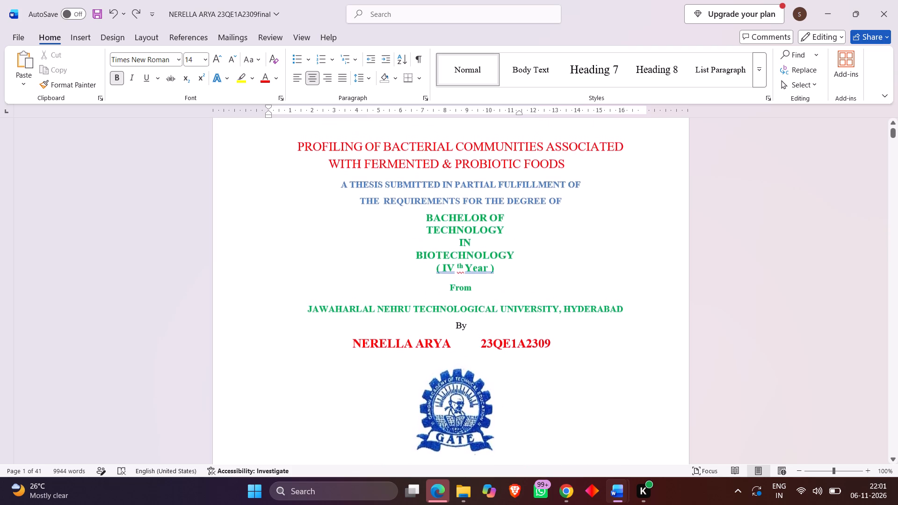
pyautogui.scroll(1, 454, 386)
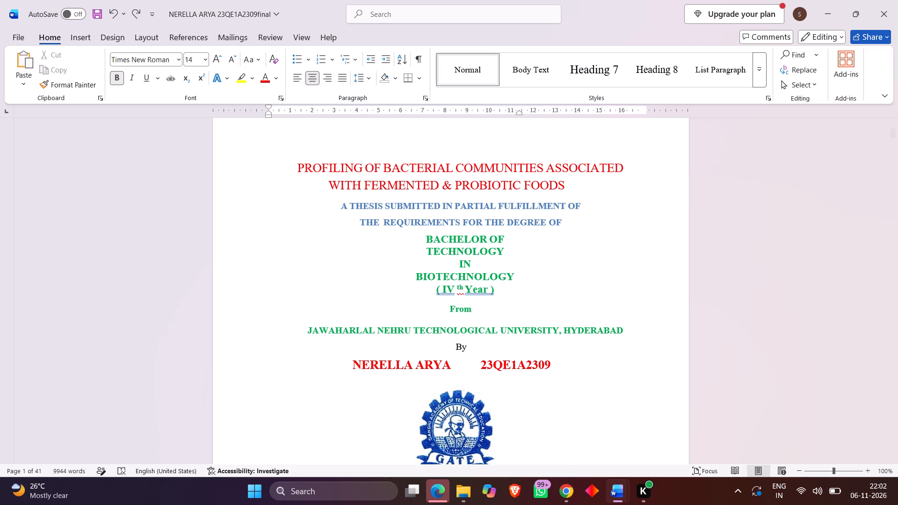
pyautogui.hotkey('ctrl', 'z')
pyautogui.hotkey('ctrl', 'z')
pyautogui.hotkey('ctrl', 'z')
pyautogui.hotkey('ctrl', 'z')
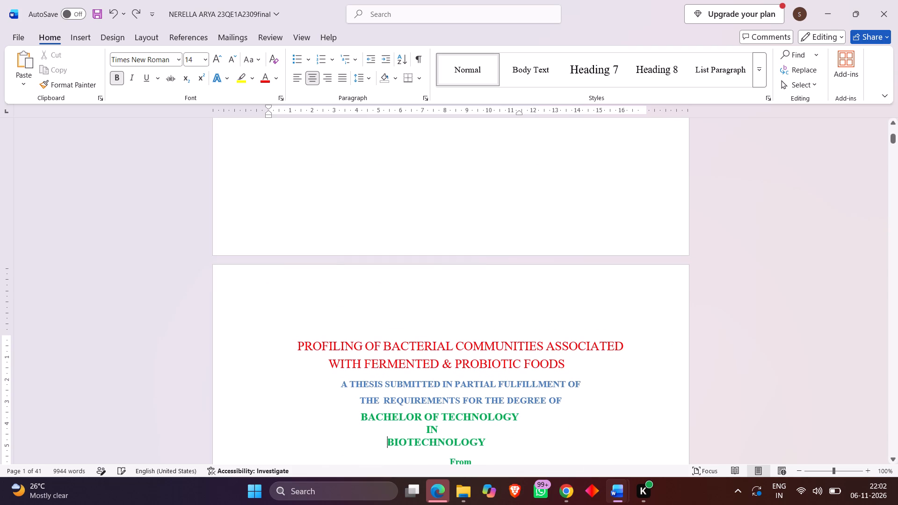
pyautogui.hotkey('ctrl', 'z')
pyautogui.hotkey('ctrl', 'z')
pyautogui.hotkey('ctrl', 'z')
pyautogui.hotkey('ctrl', 'z')
pyautogui.hotkey('ctrl', 'z')
pyautogui.hotkey('ctrl', 'z')
pyautogui.hotkey('ctrl', 'z')
pyautogui.hotkey('ctrl', 'z')
pyautogui.hotkey('ctrl', 'z')
pyautogui.hotkey('ctrl', 'z')
pyautogui.hotkey('ctrl', 'z')
pyautogui.hotkey('ctrl', 'z')
pyautogui.hotkey('ctrl', 'z')
pyautogui.hotkey('ctrl', 'z')
pyautogui.hotkey('ctrl', 'z')
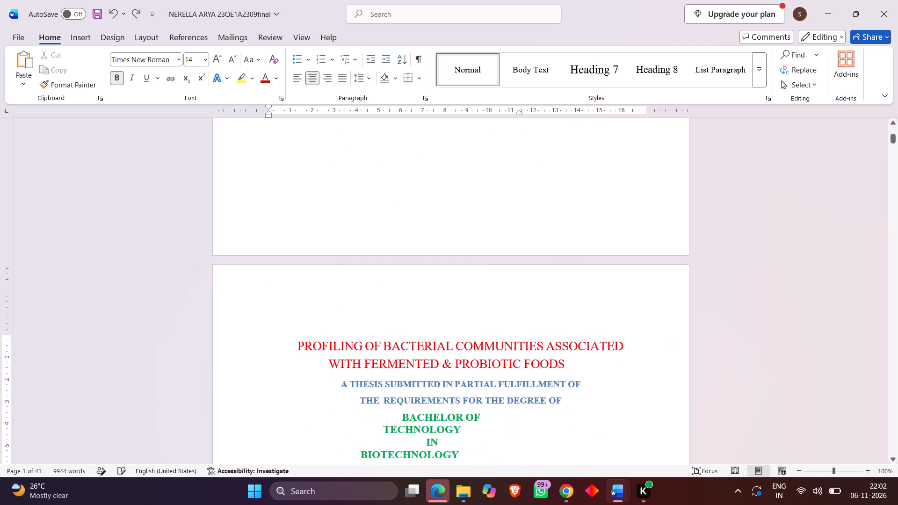
pyautogui.hotkey('ctrl', 'z')
pyautogui.hotkey('ctrl', 'z')
pyautogui.hotkey('ctrl', 'z')
pyautogui.hotkey('ctrl', 'z')
pyautogui.hotkey('ctrl', 'z')
pyautogui.hotkey('ctrl', 'z')
pyautogui.hotkey('ctrl', 'z')
pyautogui.hotkey('ctrl', 'z')
pyautogui.hotkey('ctrl', 'z')
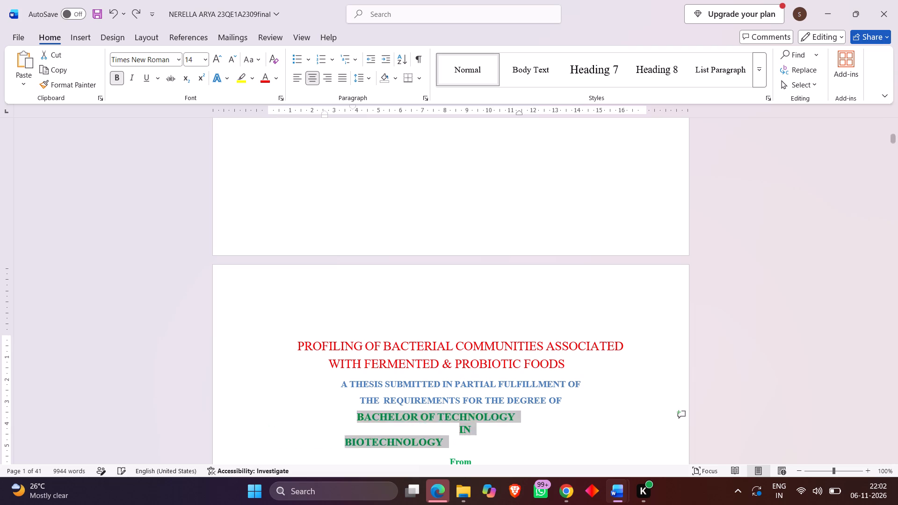
# Undo the earlier alignment and indent changes to IN and BIOTECHNOLOGY back to their original centred layout.
pyautogui.hotkey('ctrl', 'z')
pyautogui.hotkey('ctrl', 'z')
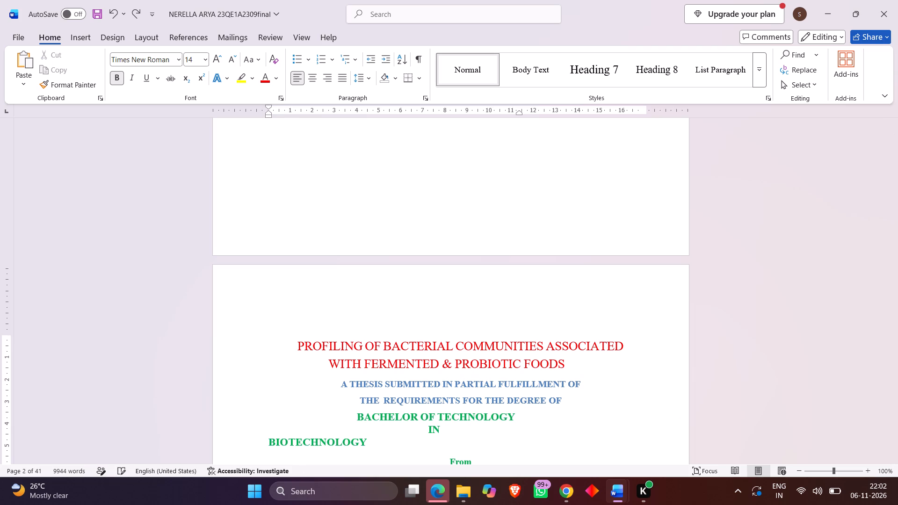
pyautogui.hotkey('ctrl', 'z')
pyautogui.hotkey('ctrl', 'z')
pyautogui.hotkey('ctrl', 'z')
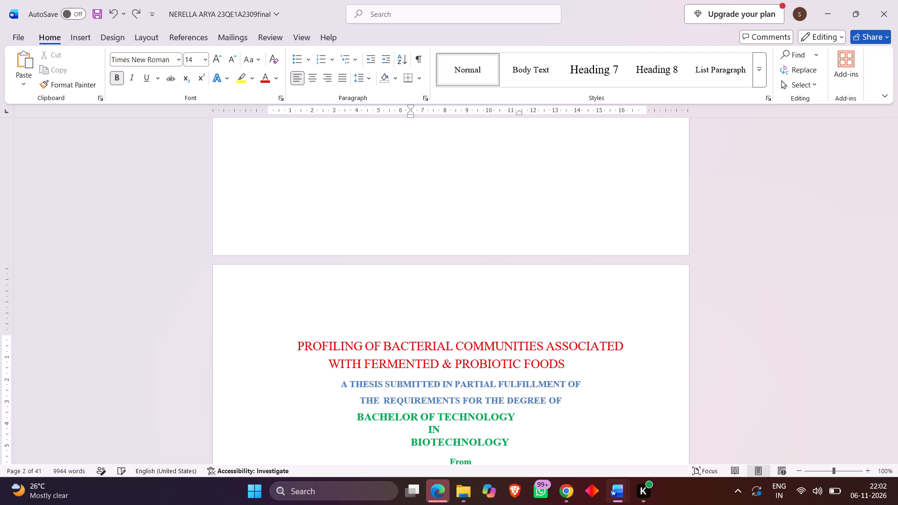
pyautogui.hotkey('ctrl', 'z')
pyautogui.hotkey('ctrl', 'z')
pyautogui.hotkey('ctrl', 'z')
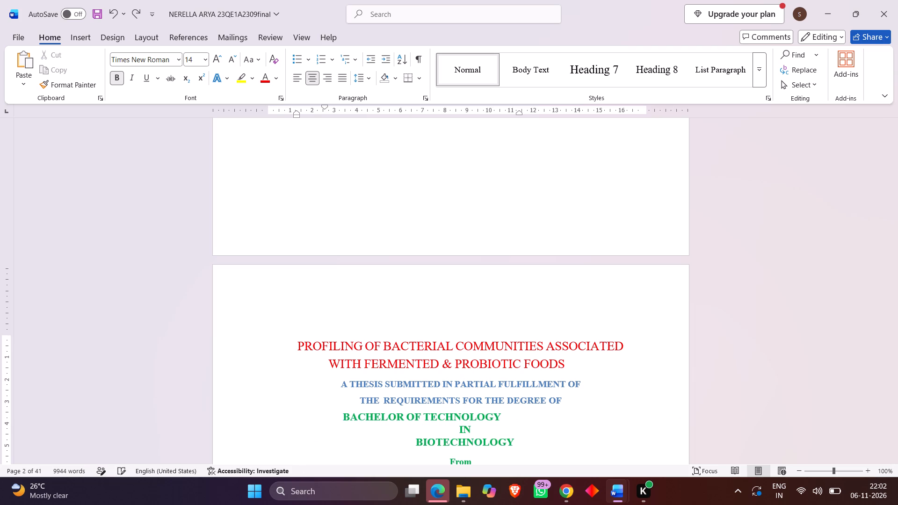
# Undo the spacing, deletion and alignment edits to BACHELOR OF TECHNOLOGY back to its original centred two-line layout matching the first title page.
pyautogui.hotkey('ctrl', 'z')
pyautogui.hotkey('ctrl', 'z')
pyautogui.hotkey('ctrl', 'z')
pyautogui.hotkey('ctrl', 'z')
pyautogui.hotkey('ctrl', 'z')
pyautogui.hotkey('ctrl', 'z')
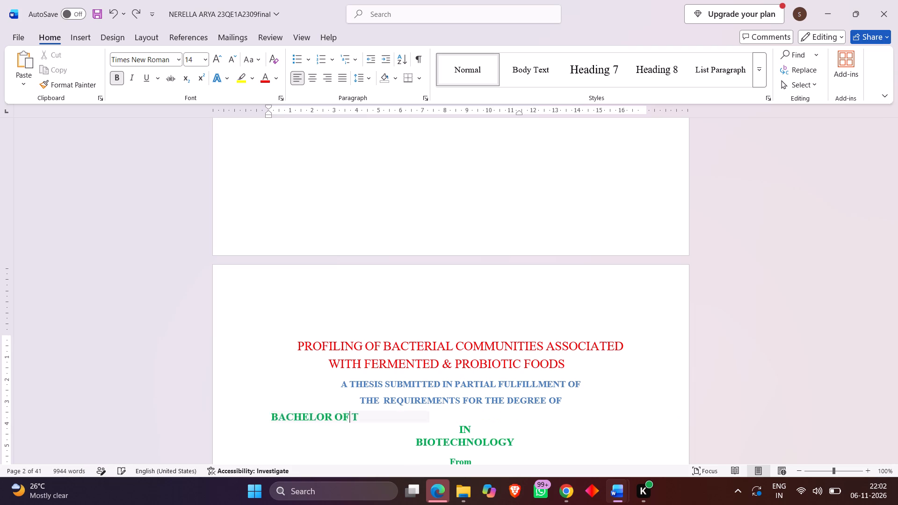
pyautogui.hotkey('ctrl', 'z')
pyautogui.hotkey('ctrl', 'z')
pyautogui.hotkey('ctrl', 'z')
pyautogui.hotkey('ctrl', 'z')
pyautogui.hotkey('ctrl', 'z')
pyautogui.hotkey('ctrl', 'z')
pyautogui.hotkey('ctrl', 'z')
pyautogui.hotkey('ctrl', 'z')
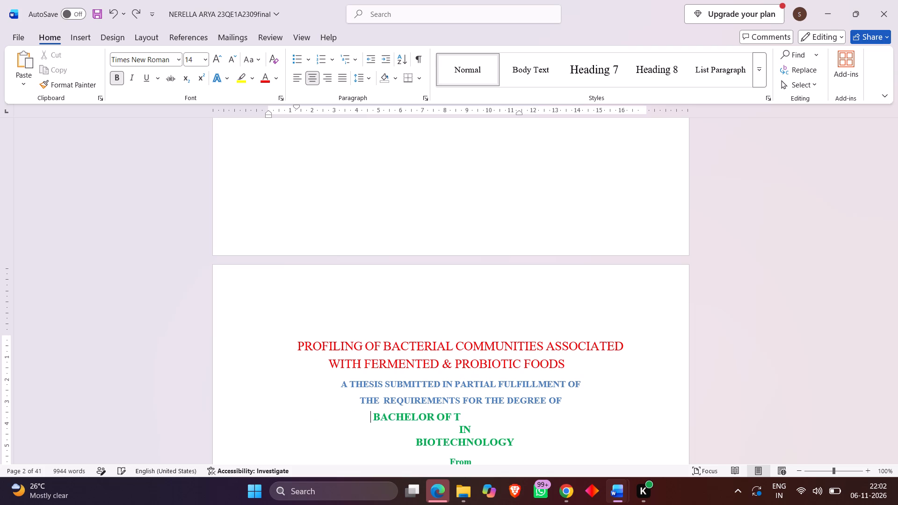
pyautogui.hotkey('ctrl', 'z')
pyautogui.hotkey('ctrl', 'z')
pyautogui.hotkey('ctrl', 'z')
pyautogui.hotkey('ctrl', 'z')
pyautogui.hotkey('ctrl', 'z')
pyautogui.hotkey('ctrl', 'z')
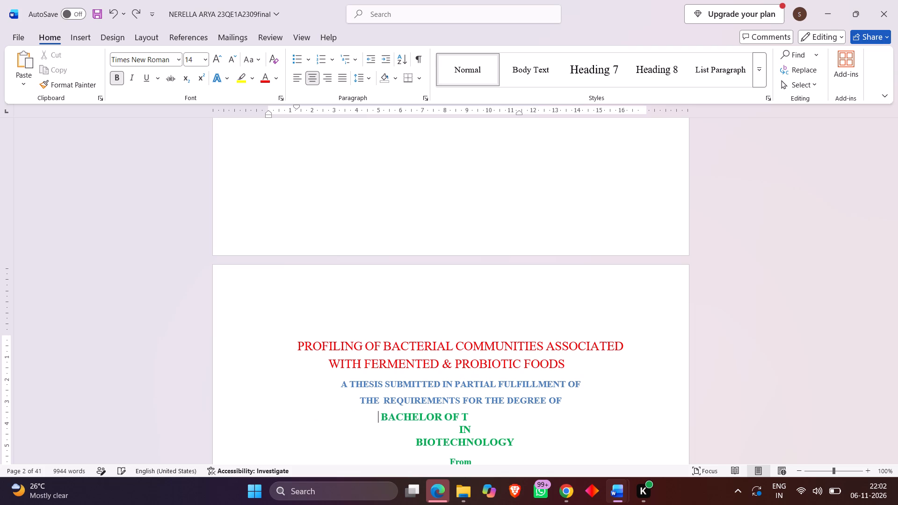
pyautogui.hotkey('ctrl', 'z')
pyautogui.hotkey('ctrl', 'z')
pyautogui.hotkey('ctrl', 'z')
pyautogui.hotkey('ctrl', 'z')
pyautogui.hotkey('ctrl', 'z')
pyautogui.hotkey('ctrl', 'z')
pyautogui.hotkey('ctrl', 'z')
pyautogui.hotkey('ctrl', 'z')
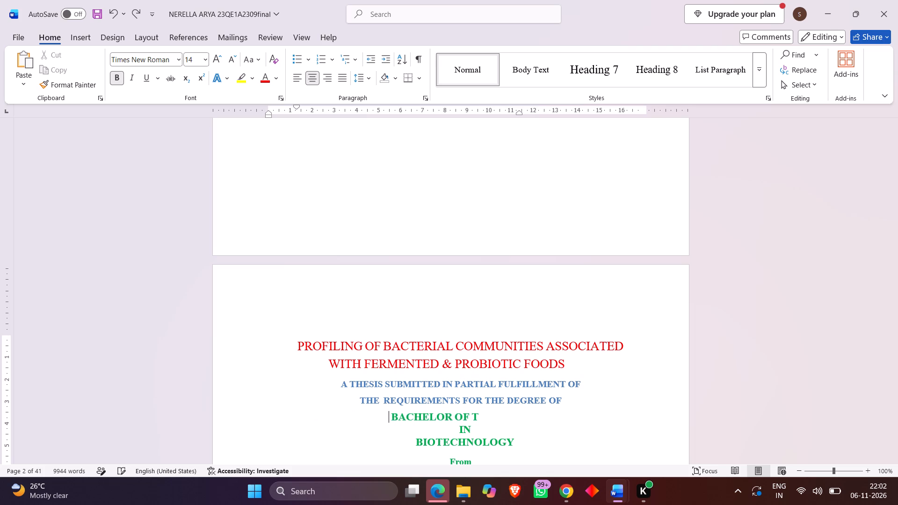
pyautogui.hotkey('ctrl', 'z')
pyautogui.hotkey('ctrl', 'z')
pyautogui.hotkey('ctrl', 'z')
pyautogui.hotkey('ctrl', 'z')
pyautogui.hotkey('ctrl', 'z')
pyautogui.hotkey('ctrl', 'z')
pyautogui.hotkey('ctrl', 'z')
pyautogui.hotkey('ctrl', 'z')
pyautogui.hotkey('ctrl', 'z')
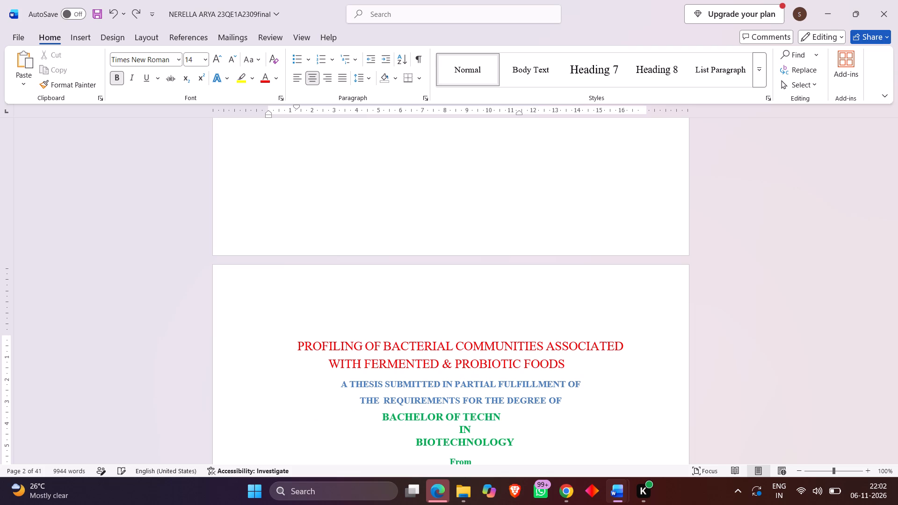
pyautogui.hotkey('ctrl', 'z')
pyautogui.hotkey('ctrl', 'z')
pyautogui.hotkey('ctrl', 'z')
pyautogui.hotkey('ctrl', 'z')
pyautogui.hotkey('ctrl', 'z')
pyautogui.hotkey('ctrl', 'z')
pyautogui.hotkey('ctrl', 'z')
pyautogui.hotkey('ctrl', 'z')
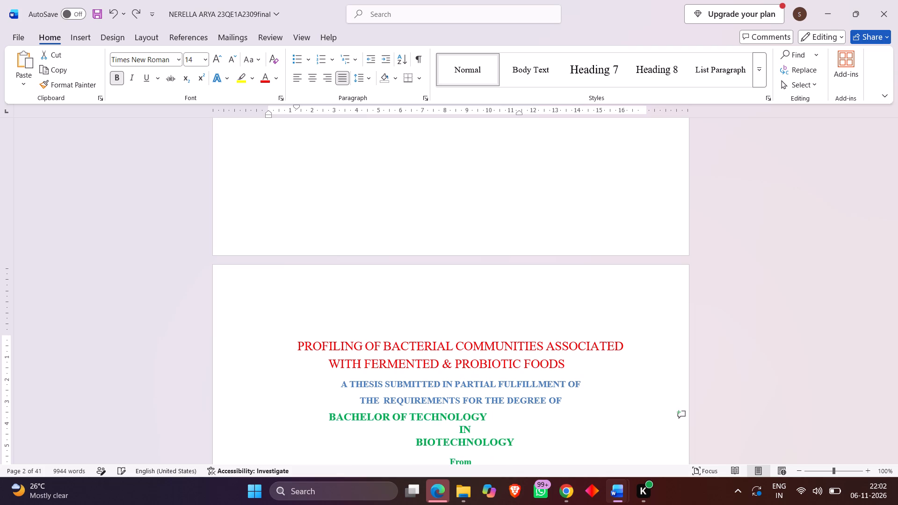
pyautogui.hotkey('ctrl', 'z')
pyautogui.hotkey('ctrl', 'z')
pyautogui.hotkey('ctrl', 'z')
pyautogui.hotkey('ctrl', 'z')
pyautogui.hotkey('ctrl', 'z')
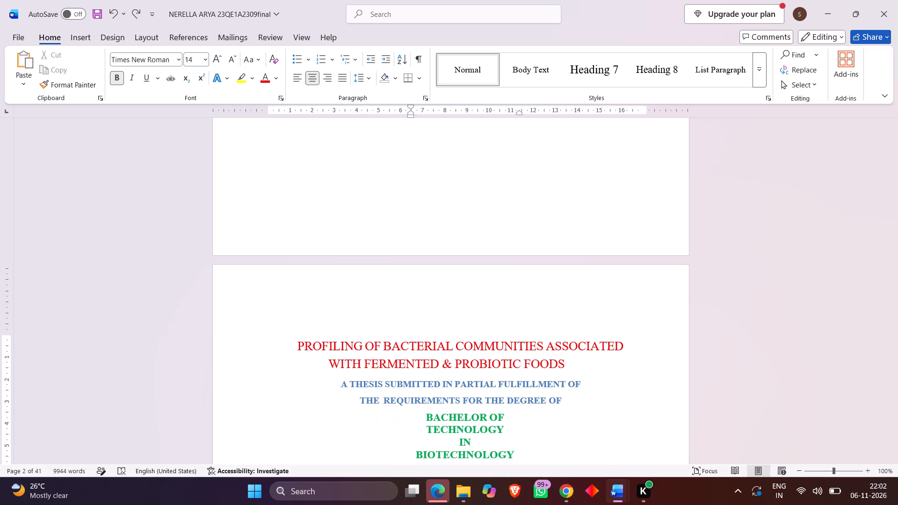
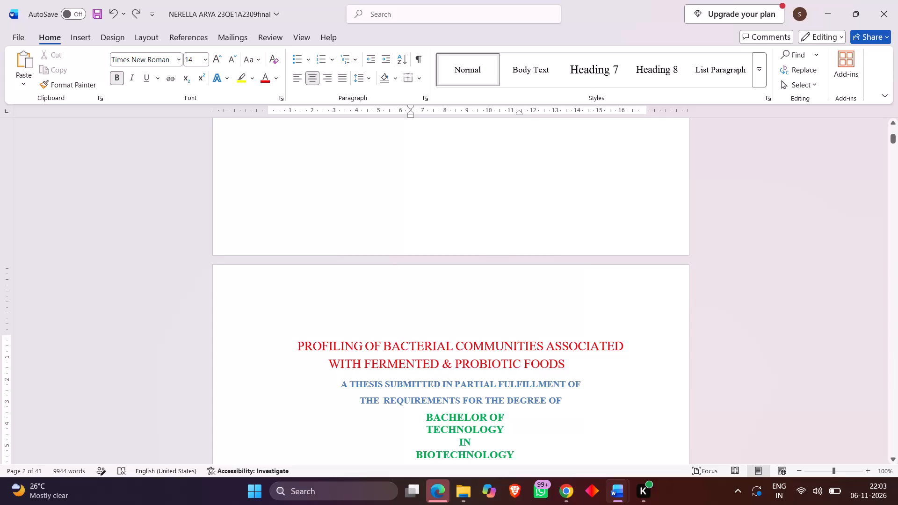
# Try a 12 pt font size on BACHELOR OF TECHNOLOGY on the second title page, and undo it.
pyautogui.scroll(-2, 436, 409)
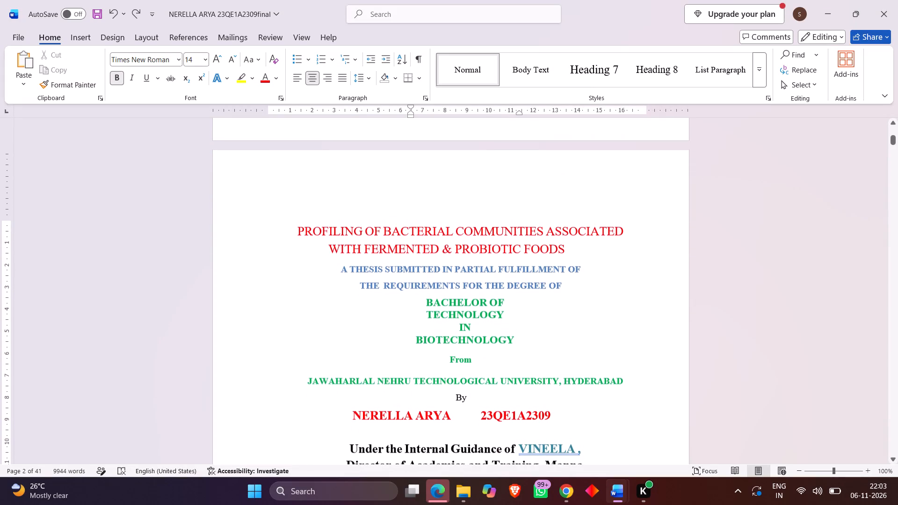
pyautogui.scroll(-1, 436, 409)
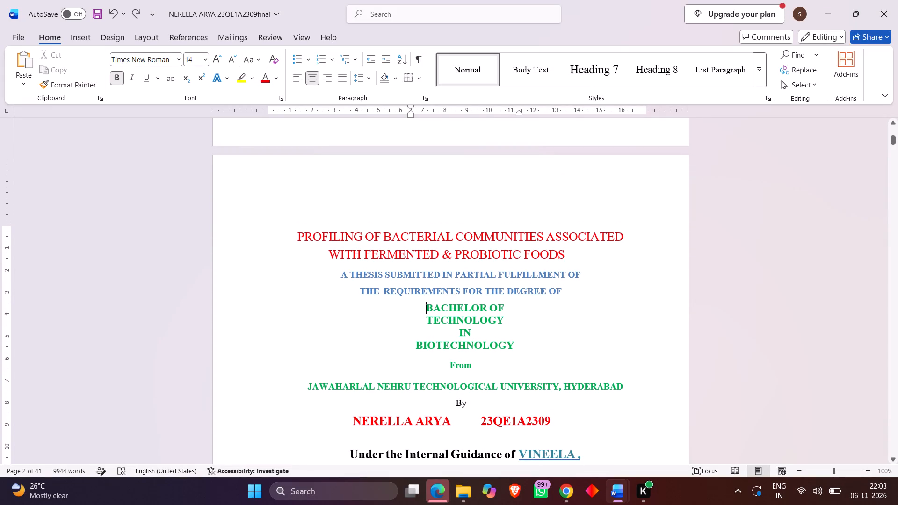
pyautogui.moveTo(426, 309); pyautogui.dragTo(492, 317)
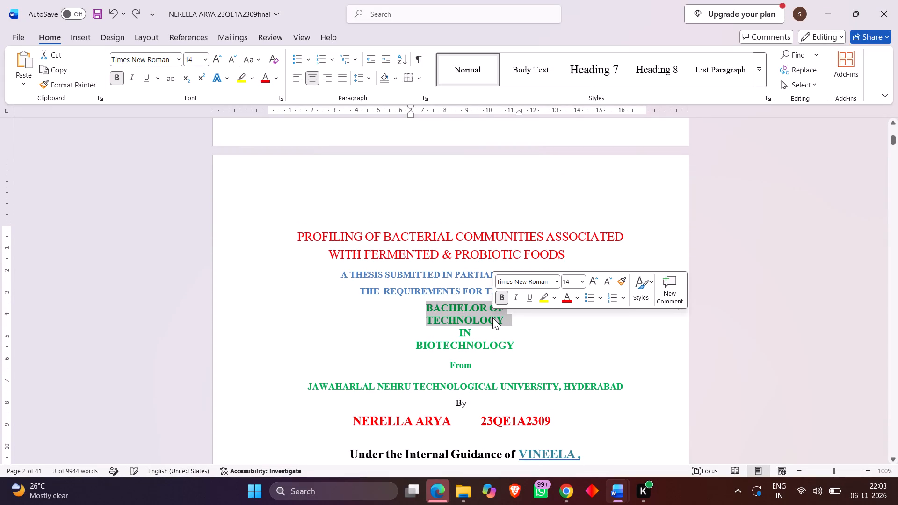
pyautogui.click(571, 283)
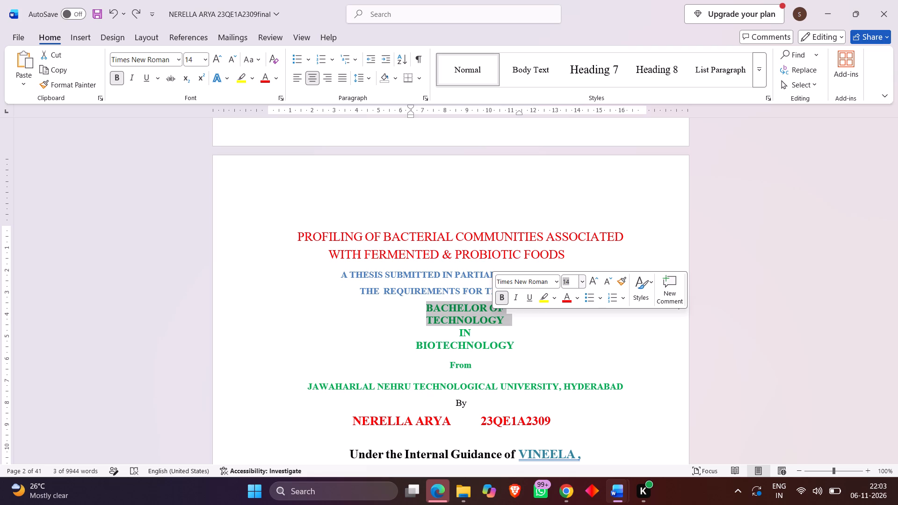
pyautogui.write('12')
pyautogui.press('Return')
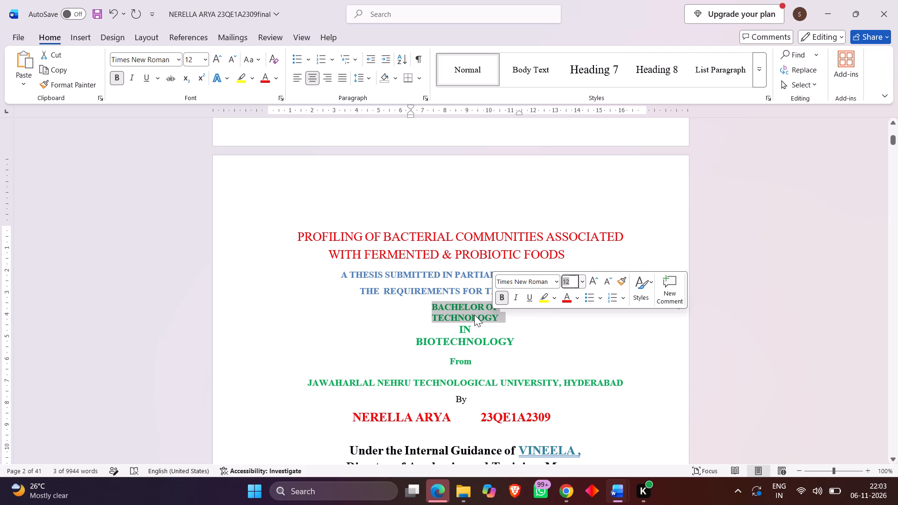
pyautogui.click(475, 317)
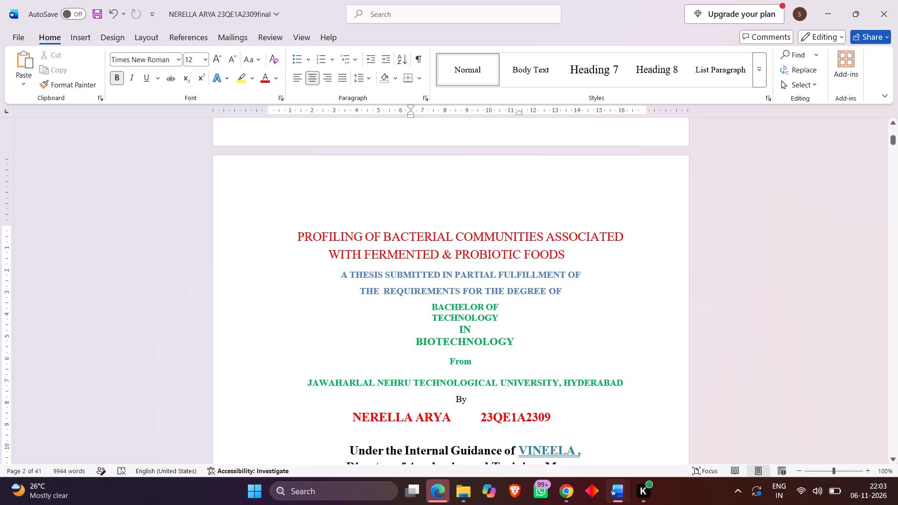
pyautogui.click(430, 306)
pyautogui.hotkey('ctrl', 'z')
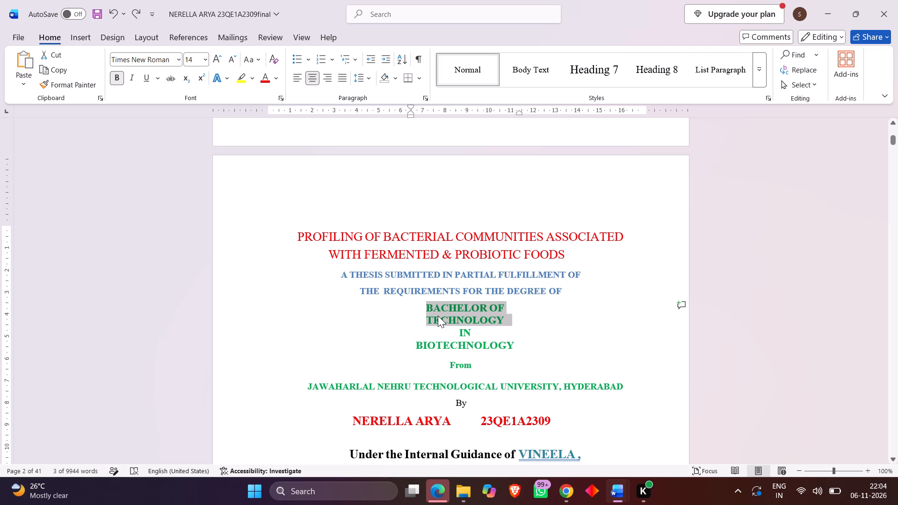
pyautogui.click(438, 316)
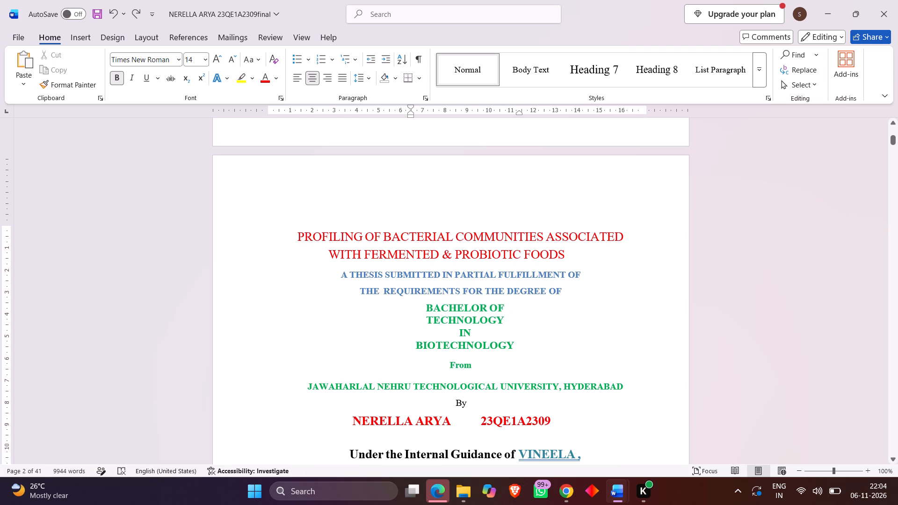
# Left-align BACHELOR OF TECHNOLOGY on the second title page and set its left indent to about 3.8 cm.
pyautogui.click(427, 305)
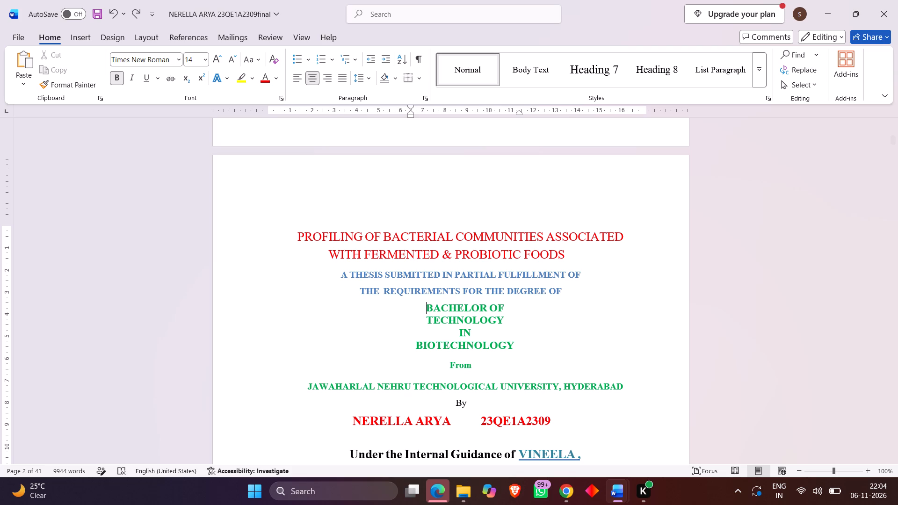
pyautogui.click(420, 306)
pyautogui.press('BackSpace')
pyautogui.press('BackSpace')
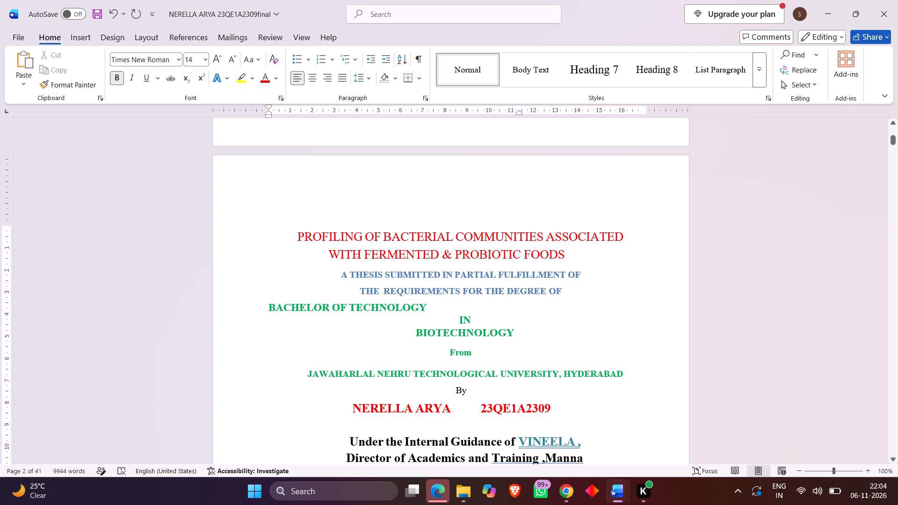
pyautogui.press('Tab')
pyautogui.press('Tab')
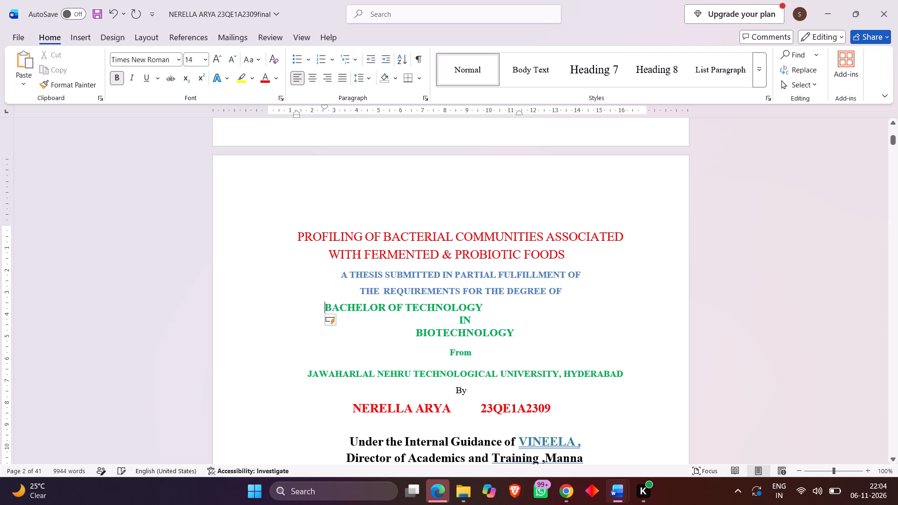
pyautogui.press('Tab')
pyautogui.press('Tab')
pyautogui.press('Tab')
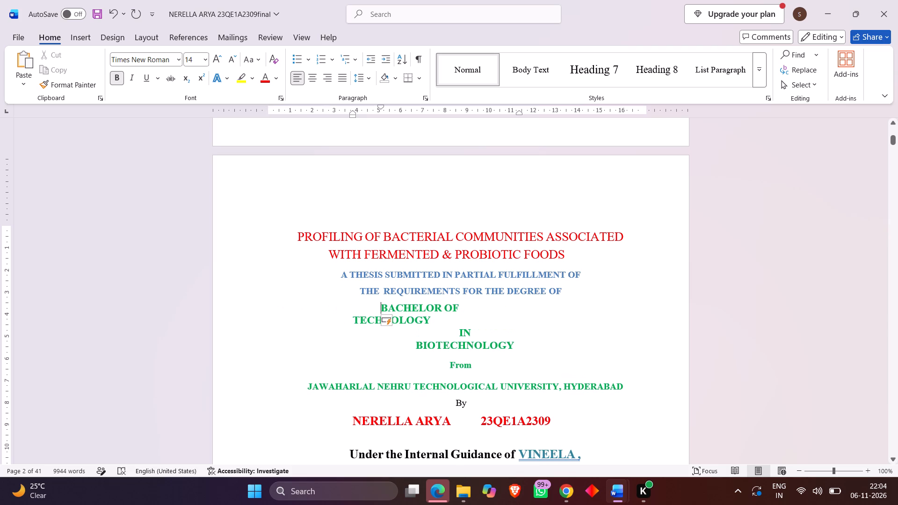
pyautogui.press('BackSpace')
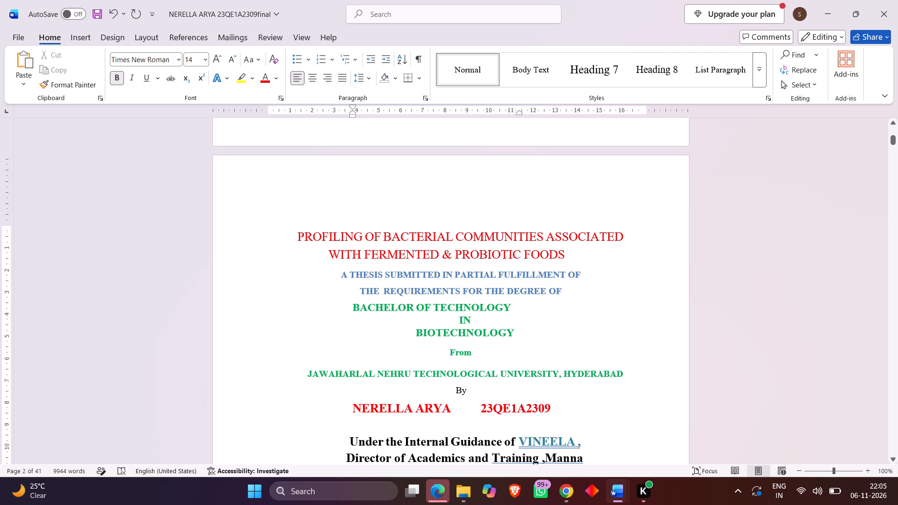
# Extend the right indent of BACHELOR OF TECHNOLOGY to about 12.8 cm on the ruler and indent its first line to about 5.1 cm.
pyautogui.click(536, 305)
pyautogui.moveTo(512, 306); pyautogui.dragTo(349, 304)
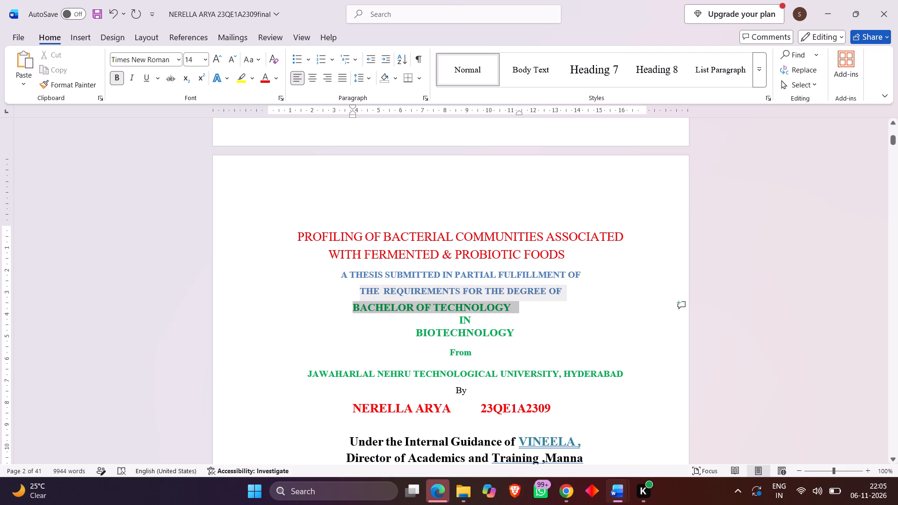
pyautogui.moveTo(349, 304); pyautogui.dragTo(352, 306)
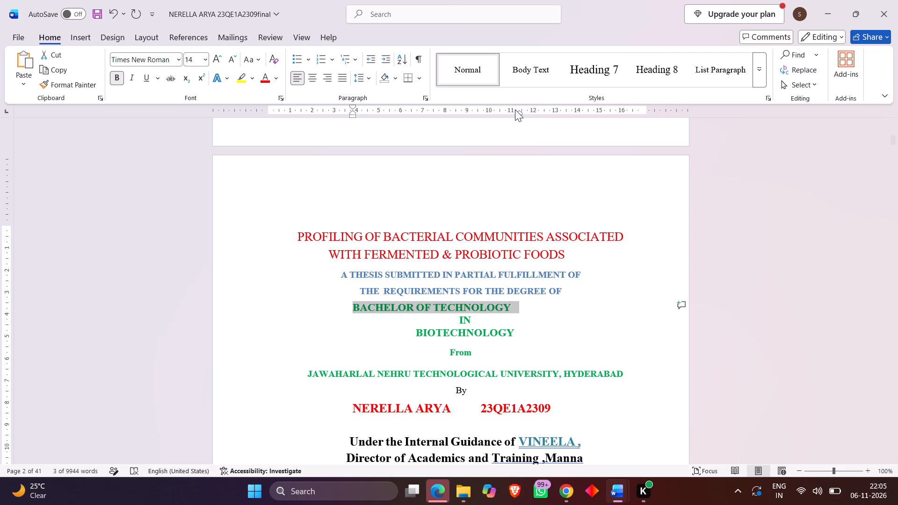
pyautogui.moveTo(517, 112); pyautogui.dragTo(522, 112)
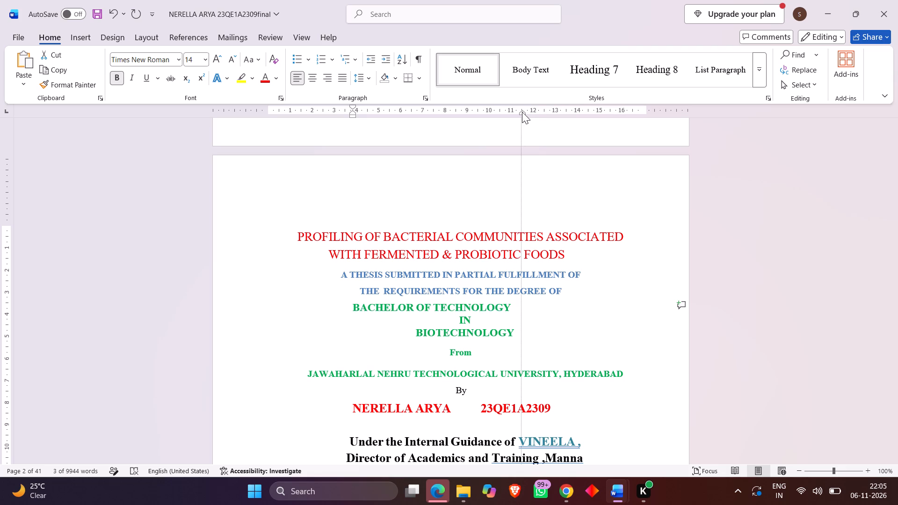
pyautogui.moveTo(522, 112); pyautogui.dragTo(550, 109)
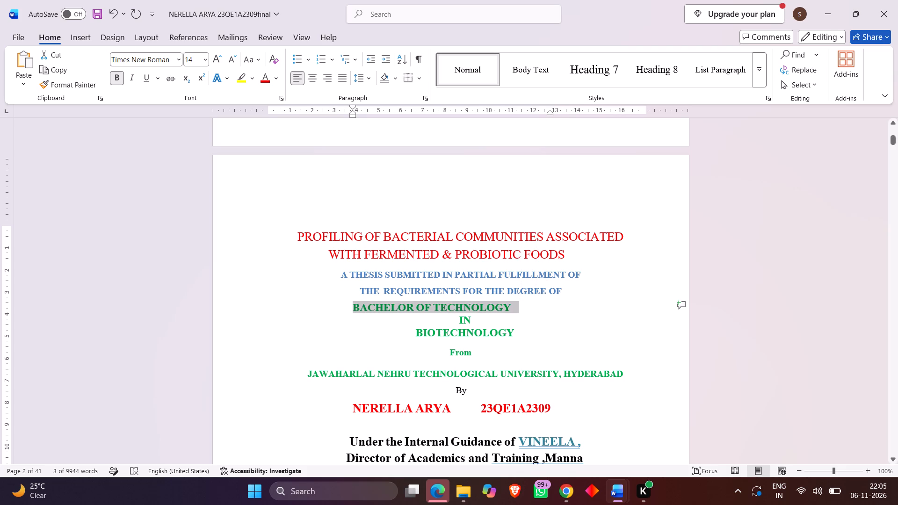
pyautogui.click(348, 304)
pyautogui.press('Tab')
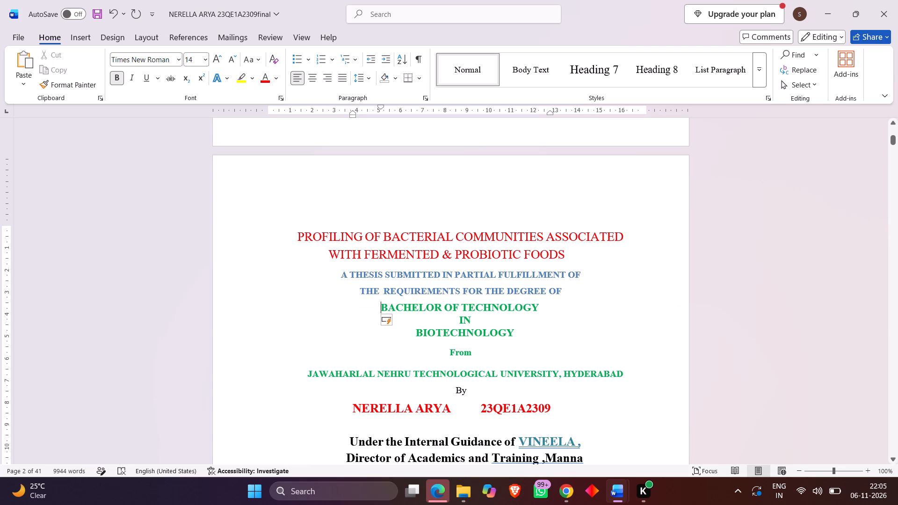
# Remove the centring of IN on the second title page and place twelve spaces before it, positioning it beneath the middle of BACHELOR OF TECHNOLOGY.
pyautogui.click(460, 321)
pyautogui.press('BackSpace')
pyautogui.press('space')
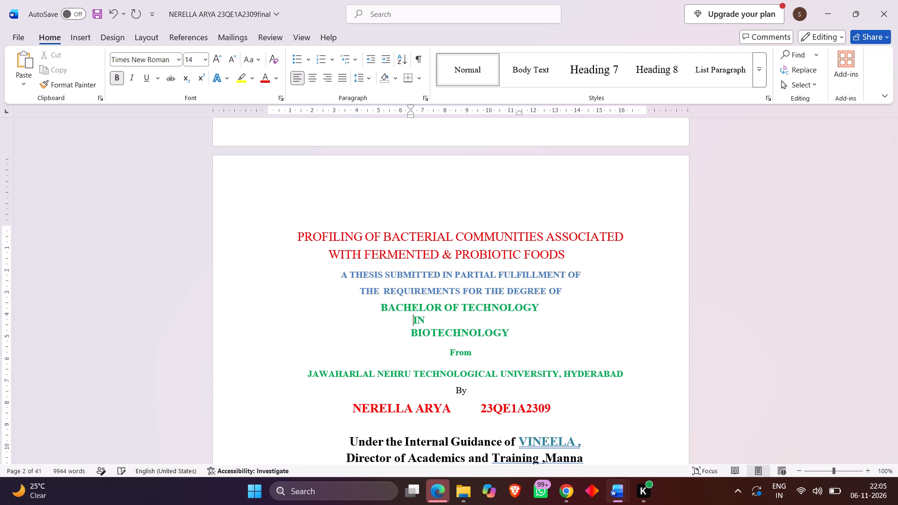
pyautogui.press('space')
pyautogui.press('space')
pyautogui.press('space')
pyautogui.press('space')
pyautogui.press('space')
pyautogui.press('space')
pyautogui.press('space')
pyautogui.press('space')
pyautogui.press('space')
pyautogui.press('space')
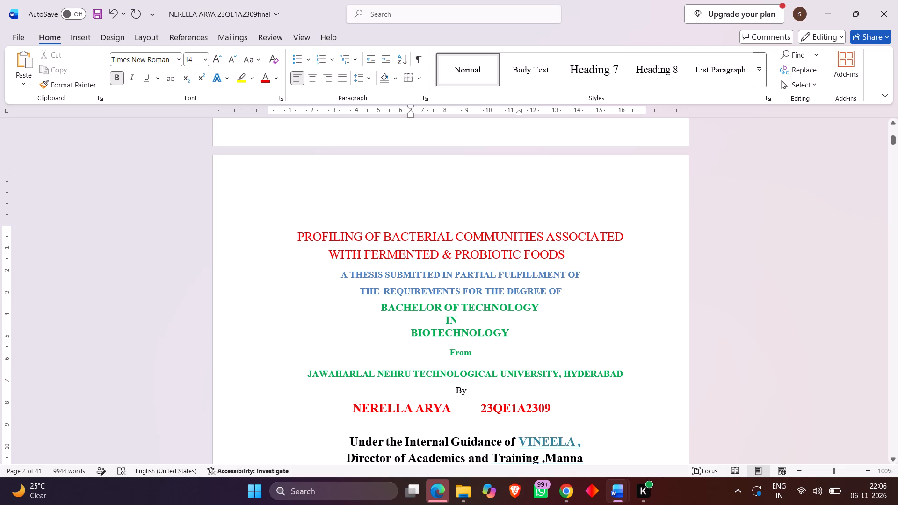
pyautogui.press('space')
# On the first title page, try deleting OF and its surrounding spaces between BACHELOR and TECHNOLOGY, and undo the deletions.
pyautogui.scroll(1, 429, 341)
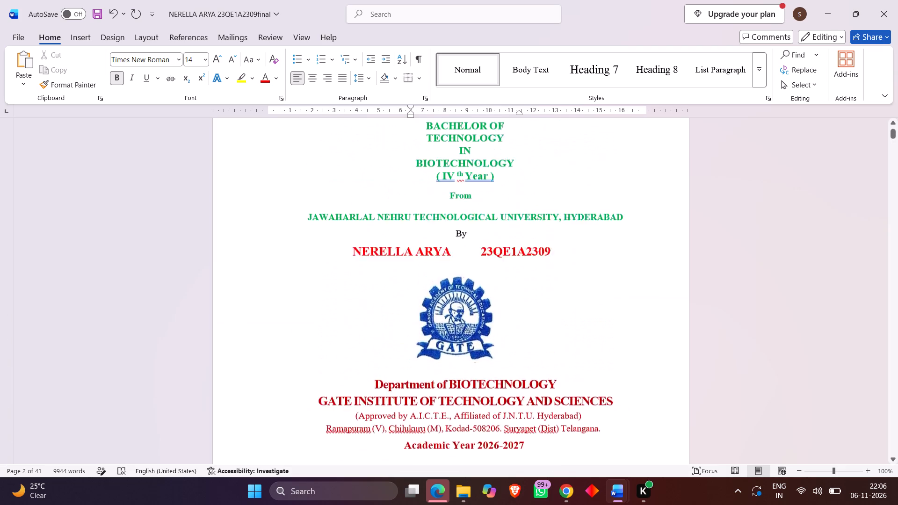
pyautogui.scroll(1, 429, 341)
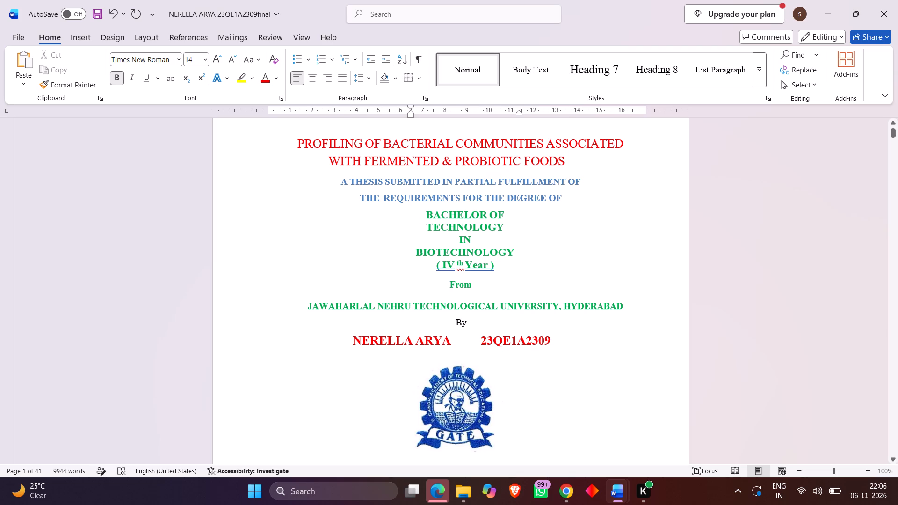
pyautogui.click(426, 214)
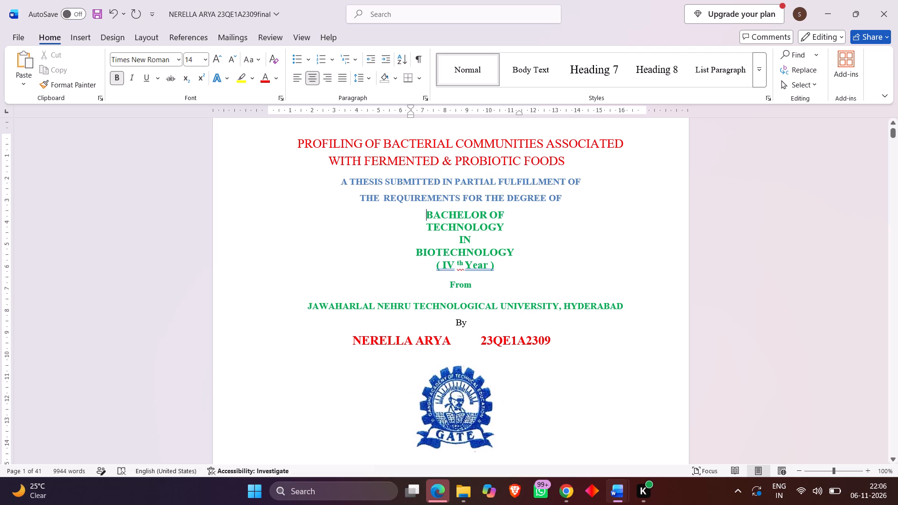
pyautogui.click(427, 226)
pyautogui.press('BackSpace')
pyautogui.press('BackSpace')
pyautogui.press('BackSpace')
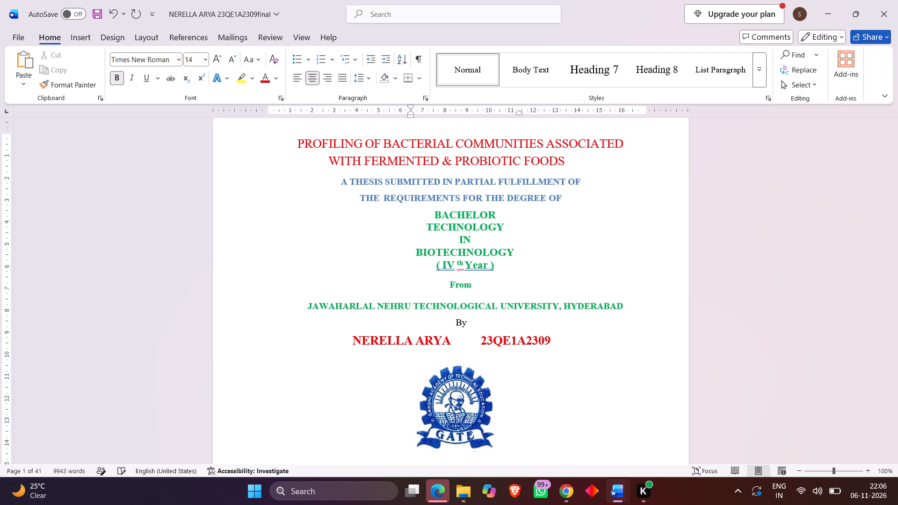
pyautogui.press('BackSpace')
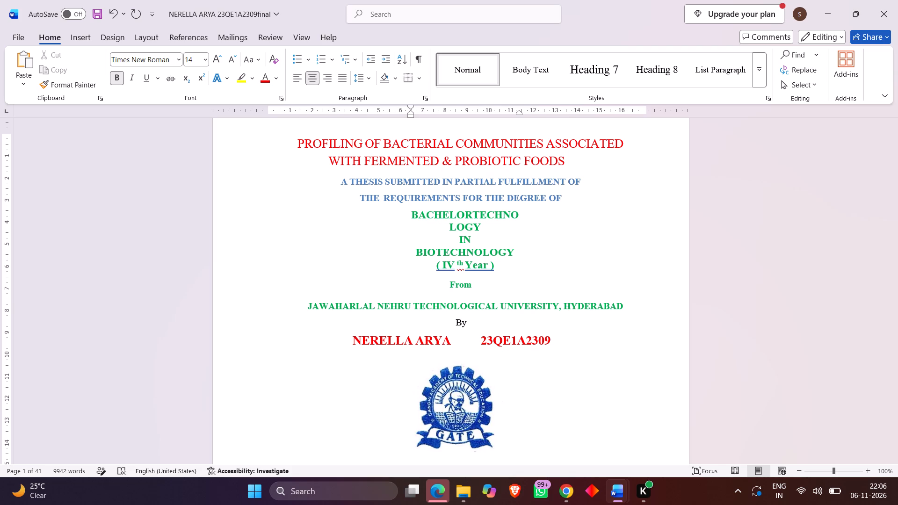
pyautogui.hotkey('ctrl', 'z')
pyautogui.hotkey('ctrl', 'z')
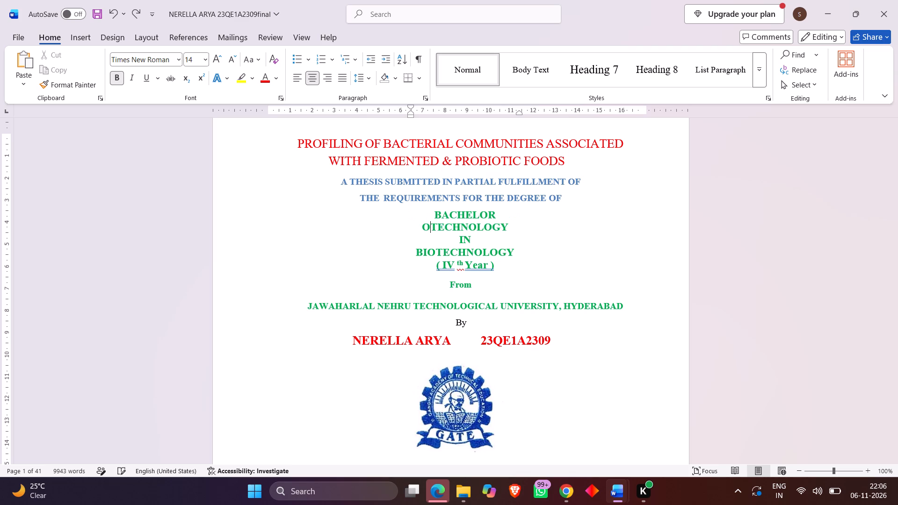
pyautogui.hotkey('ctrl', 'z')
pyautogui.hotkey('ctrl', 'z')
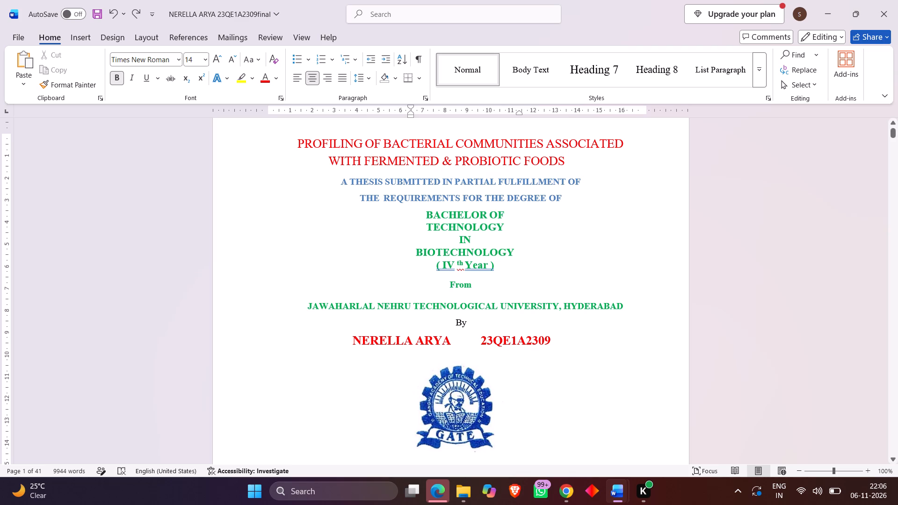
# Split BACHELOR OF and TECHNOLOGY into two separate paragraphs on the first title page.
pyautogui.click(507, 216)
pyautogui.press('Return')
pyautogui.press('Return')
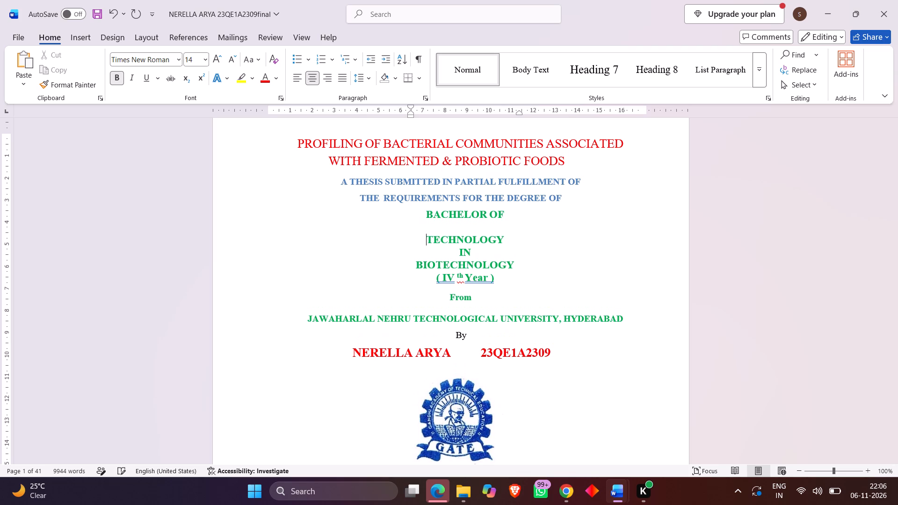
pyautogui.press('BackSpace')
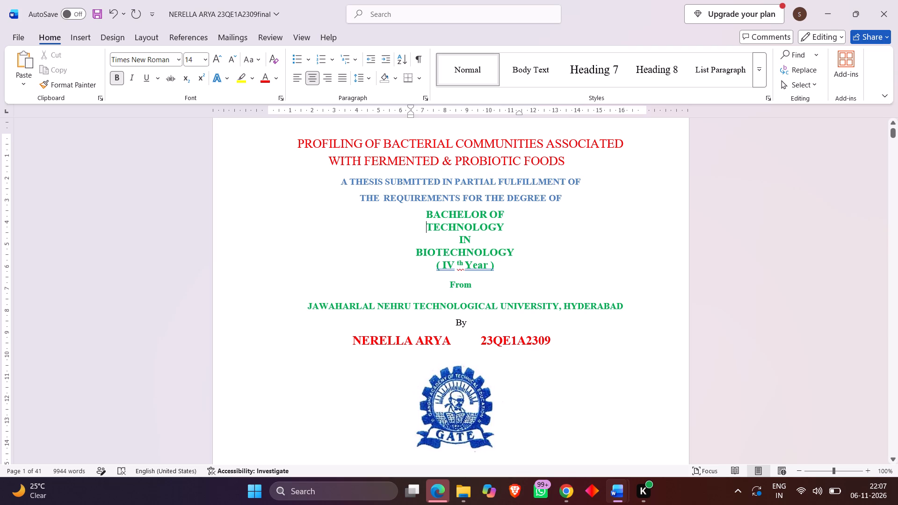
# Extend the right indent of BACHELOR OF on the first title page to about 13.5 cm on the ruler.
pyautogui.click(505, 216)
pyautogui.moveTo(518, 113); pyautogui.dragTo(536, 111)
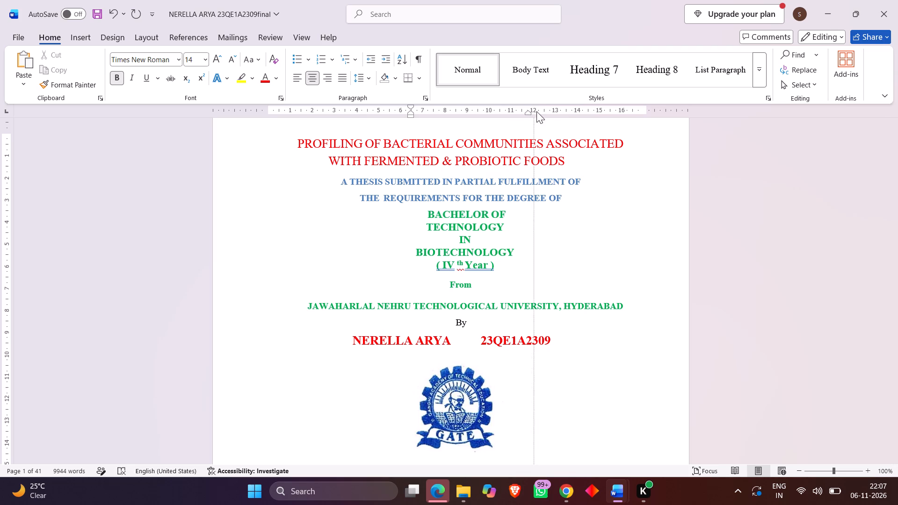
pyautogui.moveTo(536, 111); pyautogui.dragTo(564, 113)
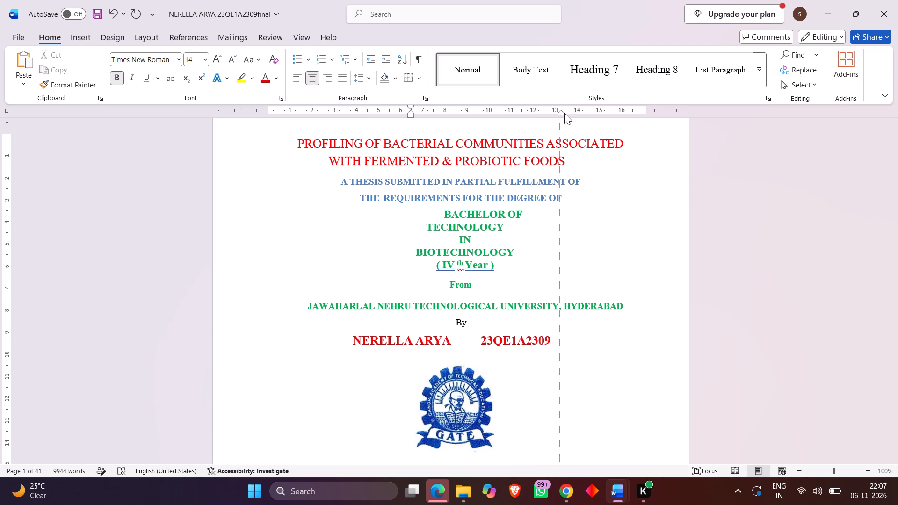
pyautogui.moveTo(564, 113); pyautogui.dragTo(566, 113)
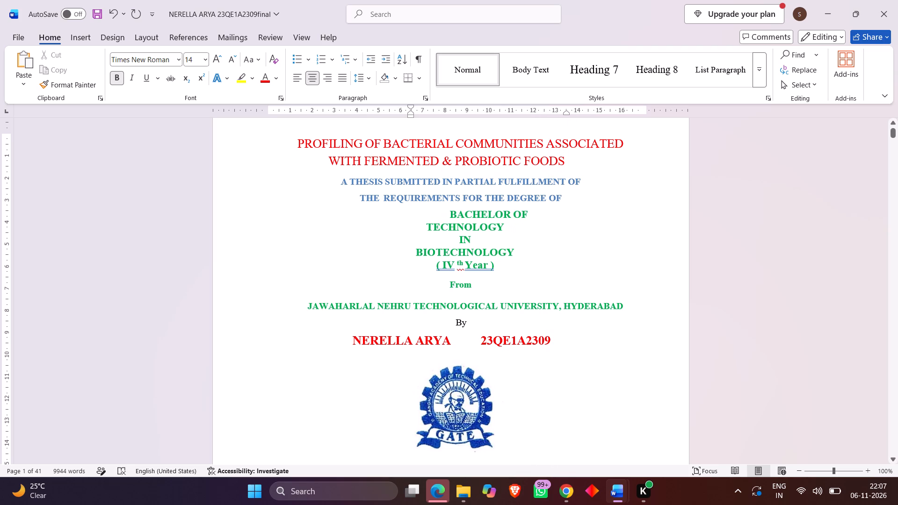
# Left-align BACHELOR OF on the first title page with a left indent of about 3.8 cm and a first-line indent of about 5.1 cm.
pyautogui.click(452, 213)
pyautogui.press('BackSpace')
pyautogui.press('BackSpace')
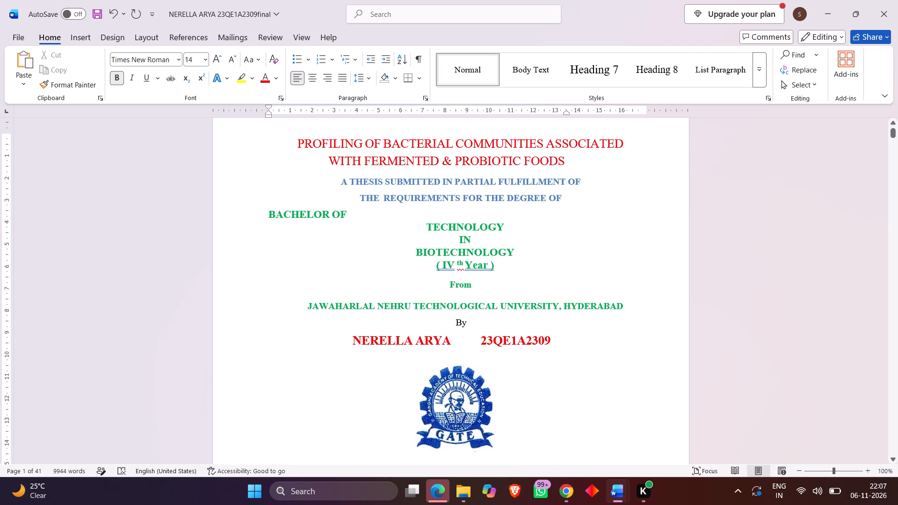
pyautogui.press('Tab')
pyautogui.press('Tab')
pyautogui.press('Tab')
pyautogui.press('Tab')
pyautogui.press('Tab')
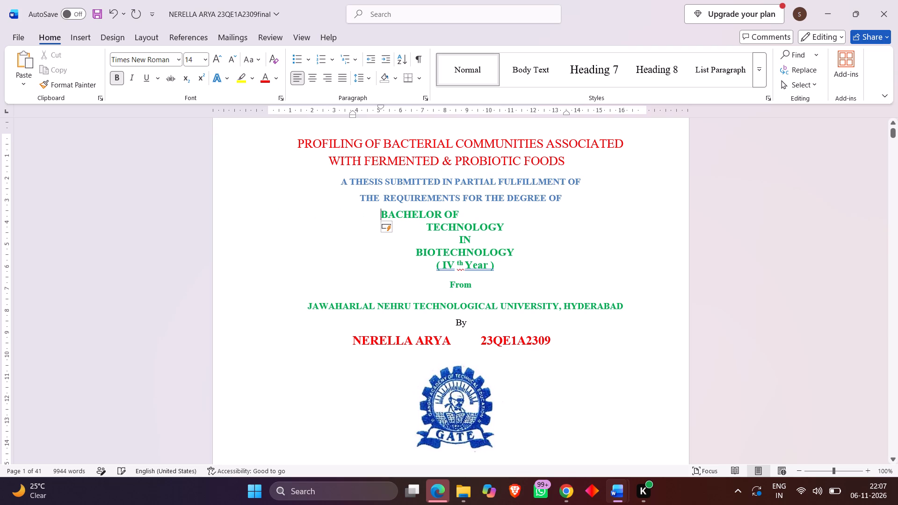
# Join TECHNOLOGY onto the BACHELOR OF line on the first title page so the degree name forms one line.
pyautogui.click(428, 224)
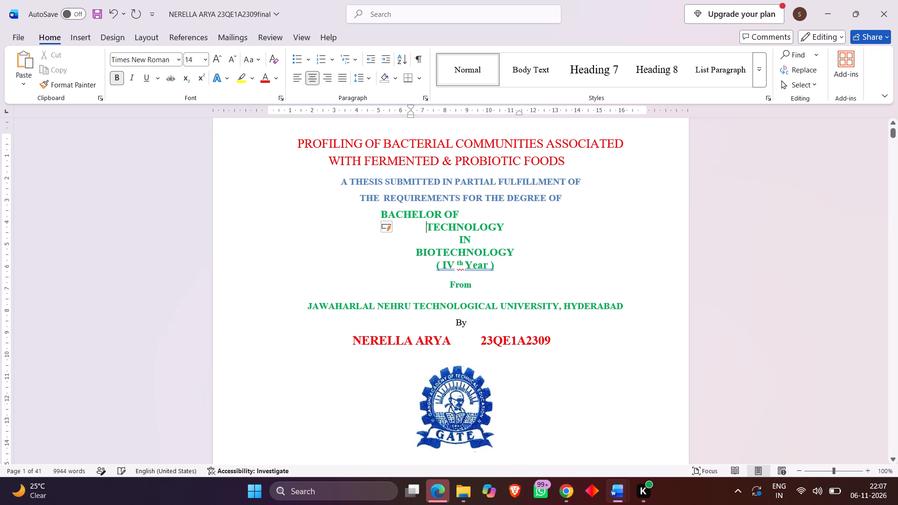
pyautogui.press('BackSpace')
pyautogui.press('BackSpace')
pyautogui.press('BackSpace')
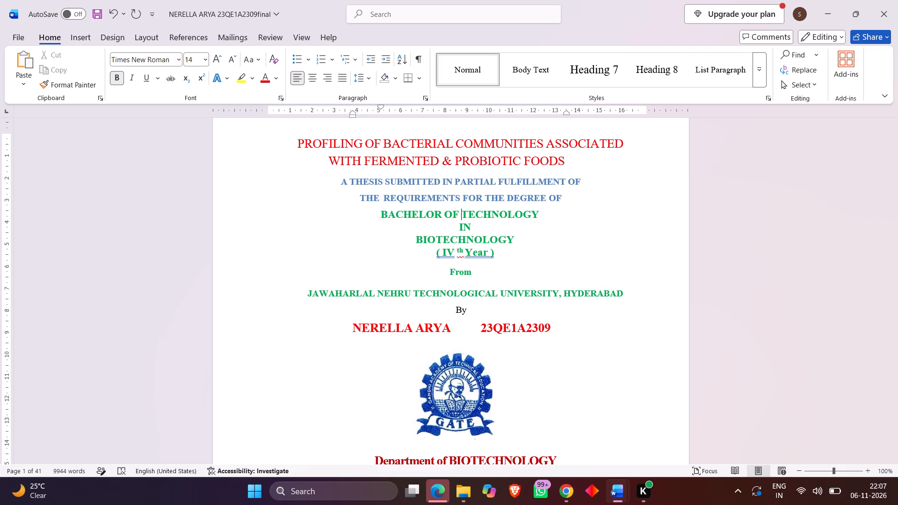
# Remove the centring of IN on the first title page and place fifteen spaces before it, beneath the middle of BACHELOR OF TECHNOLOGY.
pyautogui.click(460, 227)
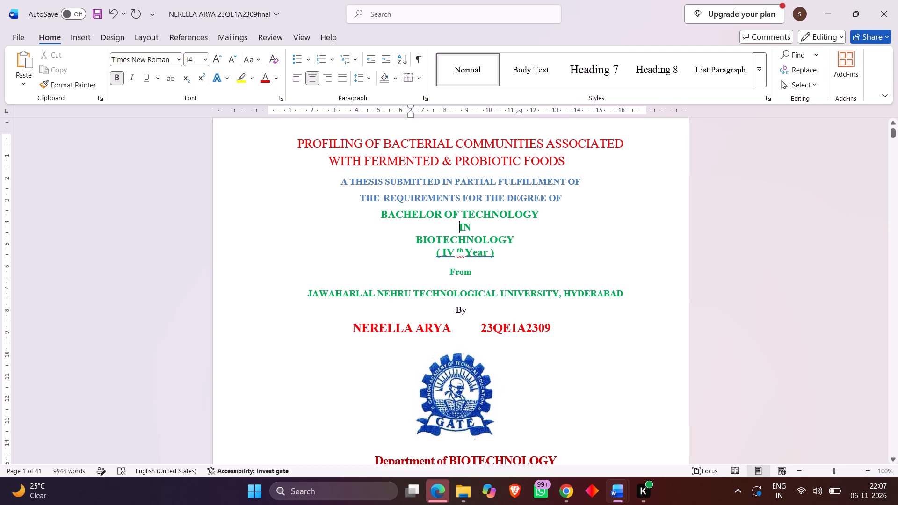
pyautogui.press('BackSpace')
pyautogui.press('space')
pyautogui.press('space')
pyautogui.press('space')
pyautogui.press('space')
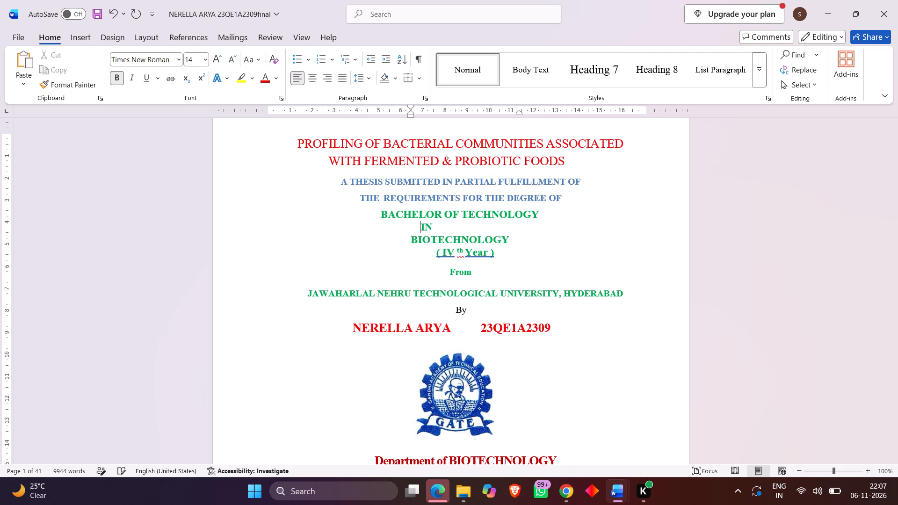
pyautogui.press('space')
pyautogui.press('space')
pyautogui.press('space')
pyautogui.press('space')
pyautogui.press('space')
pyautogui.press('space')
pyautogui.press('space')
pyautogui.press('space')
pyautogui.press('space')
pyautogui.press('space')
pyautogui.press('space')
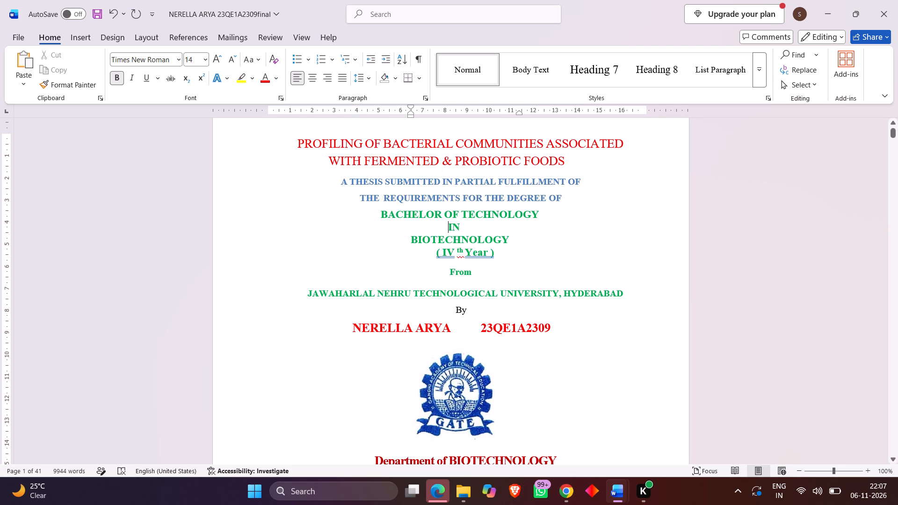
# Add three spaces before BIOTECHNOLOGY on the first title page and one more space before IN.
pyautogui.click(411, 241)
pyautogui.press('space')
pyautogui.press('space')
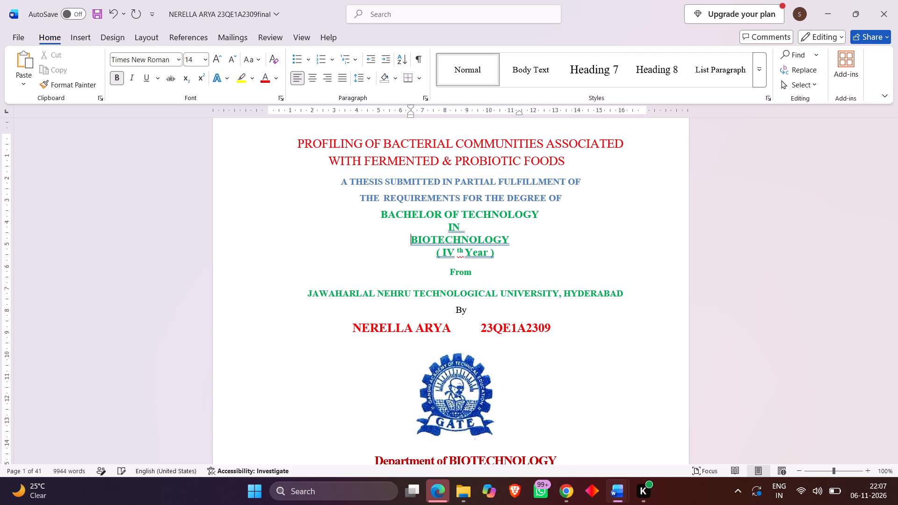
pyautogui.press('space')
pyautogui.click(448, 223)
pyautogui.press('space')
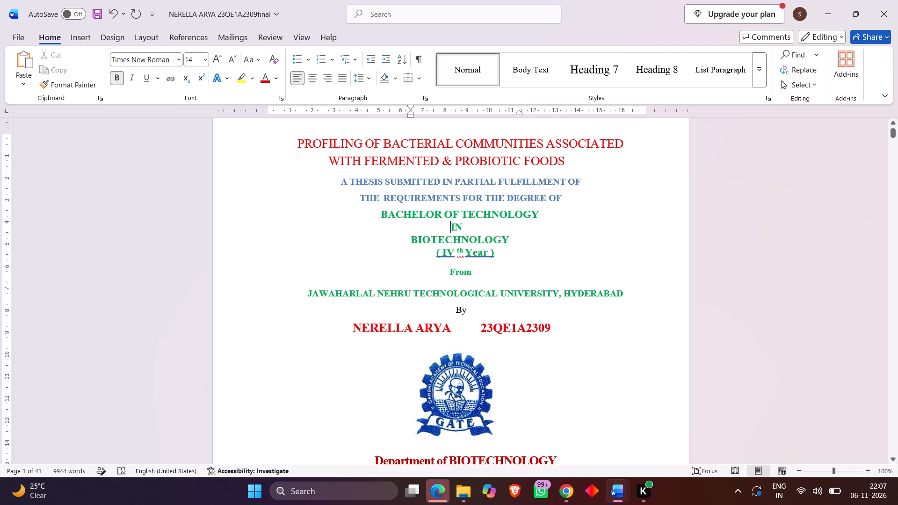
# Compare the layout of the two title pages side by side at 50% zoom.
pyautogui.scroll(-2, 379, 305)
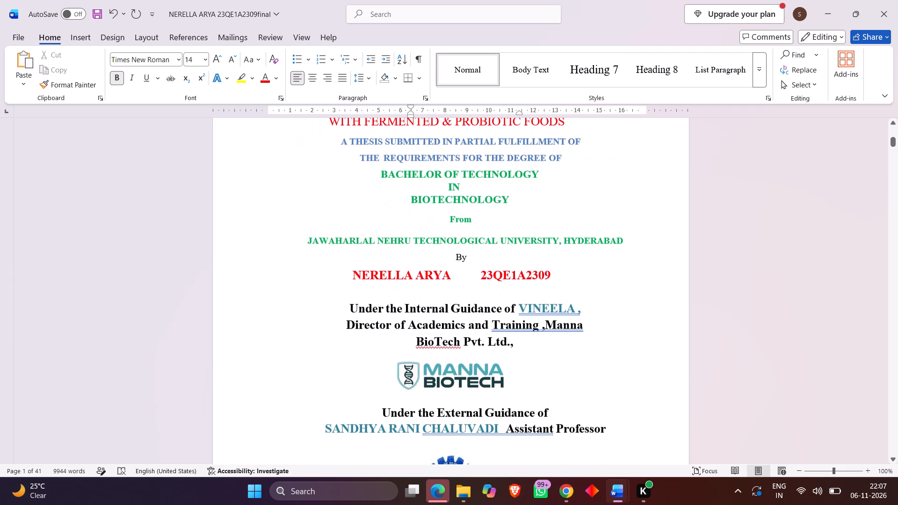
pyautogui.keyDown('ctrl'); pyautogui.scroll(-5, 379, 305); pyautogui.keyUp('ctrl')
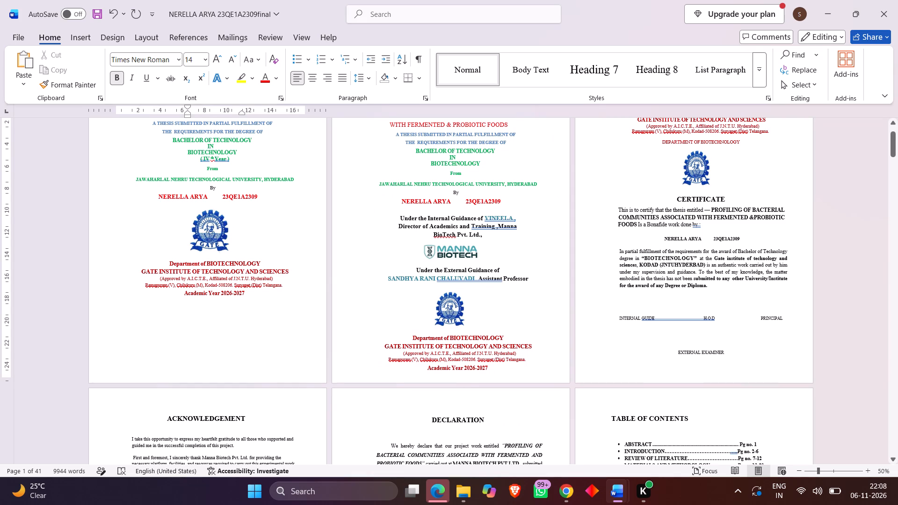
pyautogui.scroll(1, 421, 250)
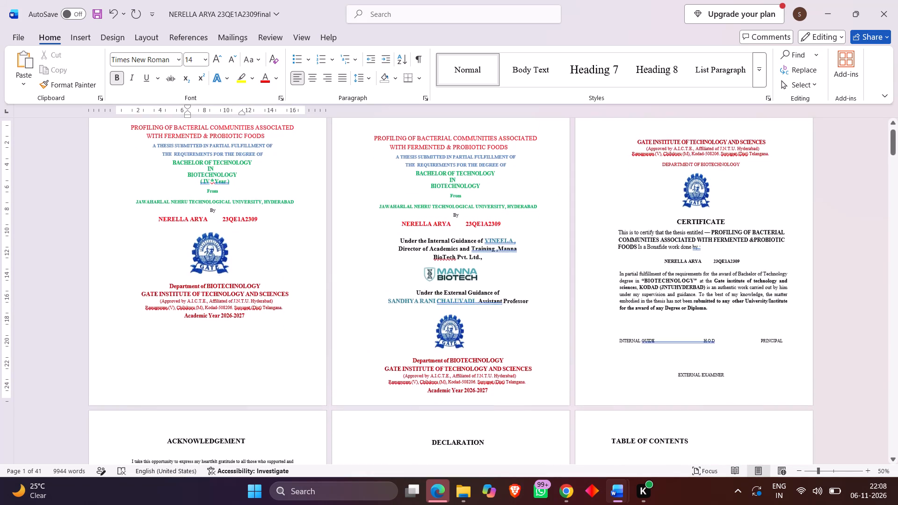
pyautogui.scroll(1, 421, 250)
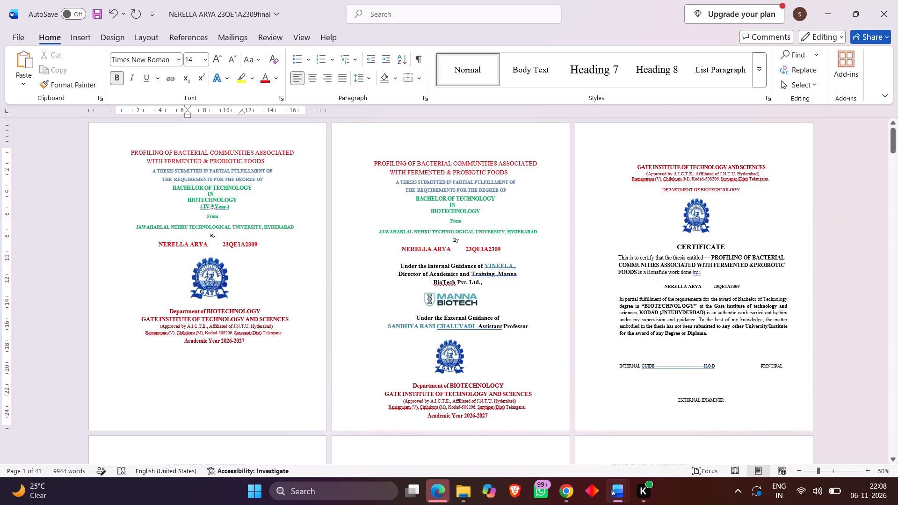
pyautogui.scroll(1, 421, 250)
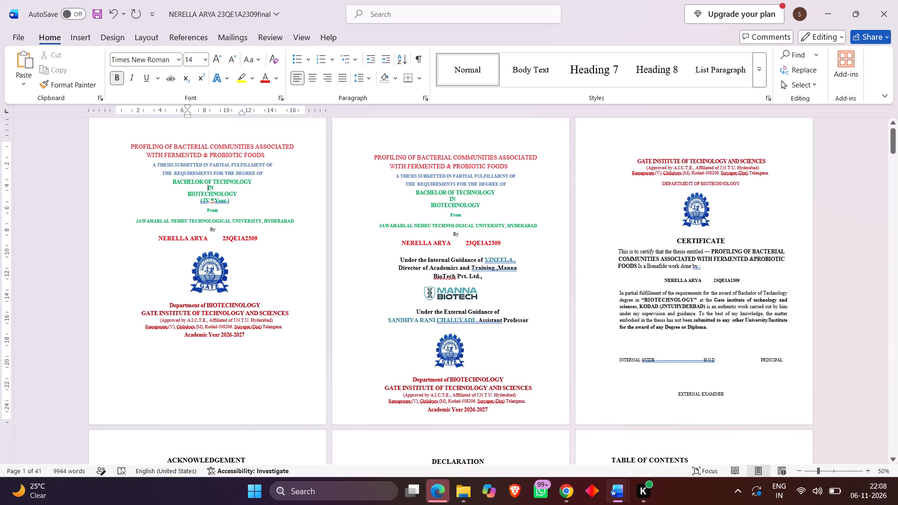
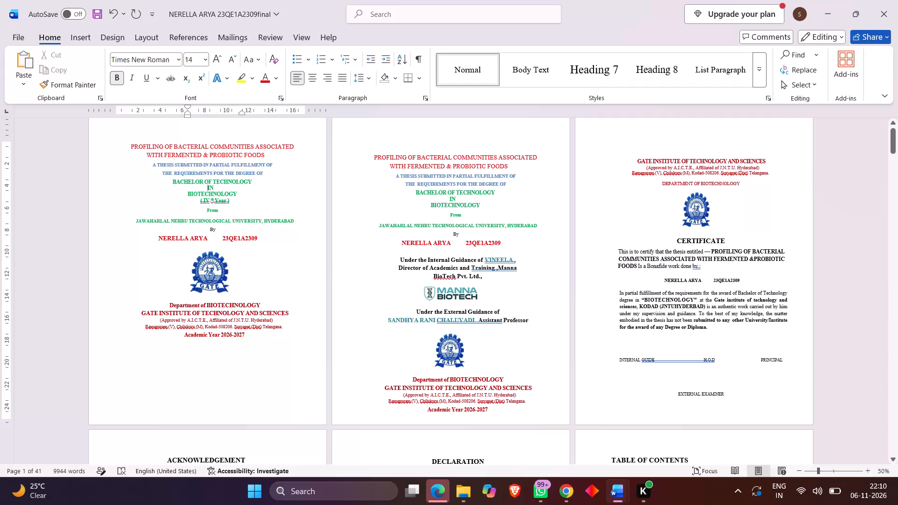
# Examine the two title pages at 90% zoom, checking the alignment and spacing of their headings, logos and degree lines.
pyautogui.keyDown('ctrl'); pyautogui.scroll(3, 192, 346); pyautogui.keyUp('ctrl')
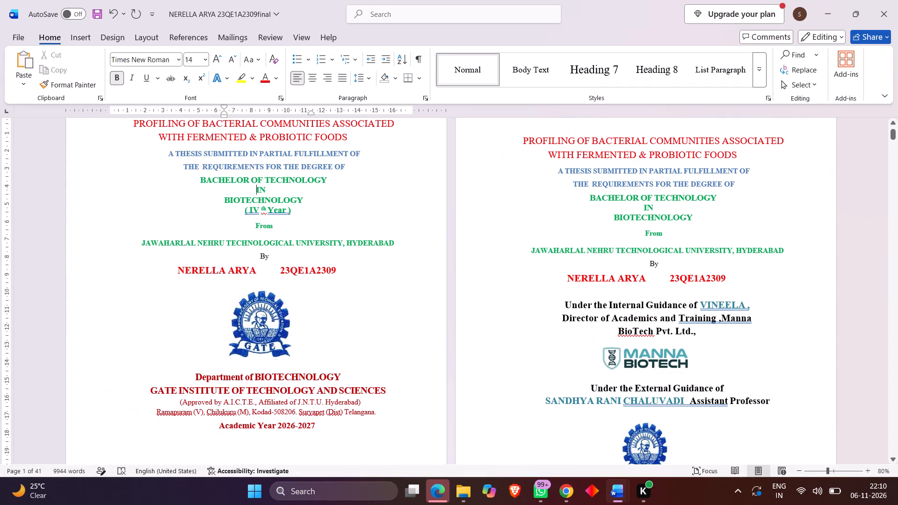
pyautogui.keyDown('ctrl'); pyautogui.scroll(1, 192, 346); pyautogui.keyUp('ctrl')
pyautogui.hscroll(1, 192, 346)
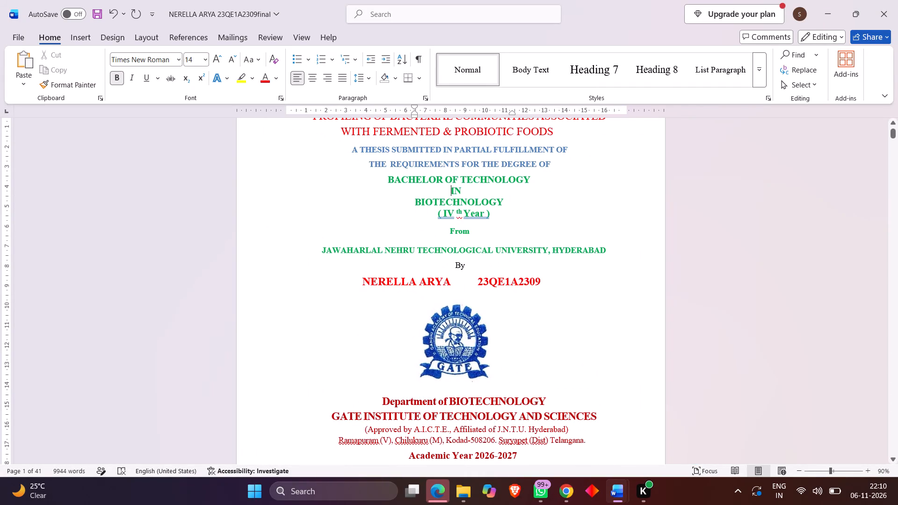
pyautogui.scroll(3, 304, 348)
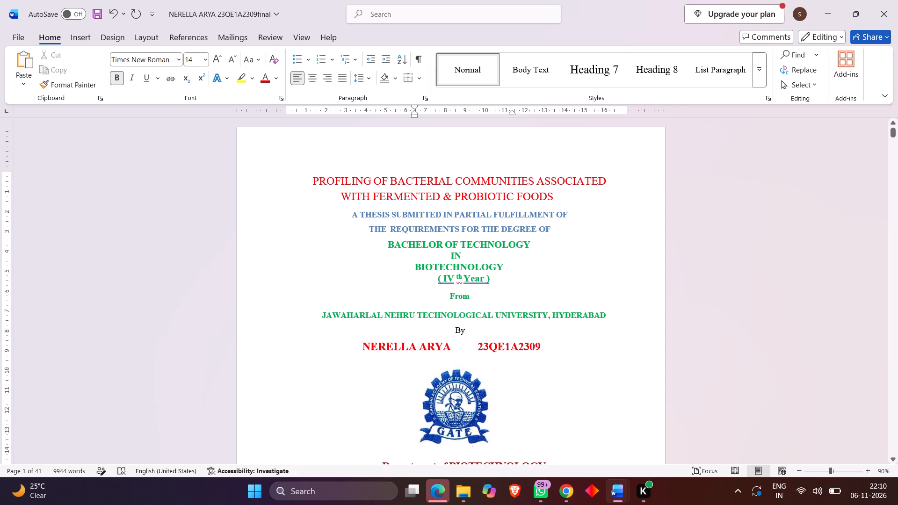
pyautogui.scroll(-1, 310, 317)
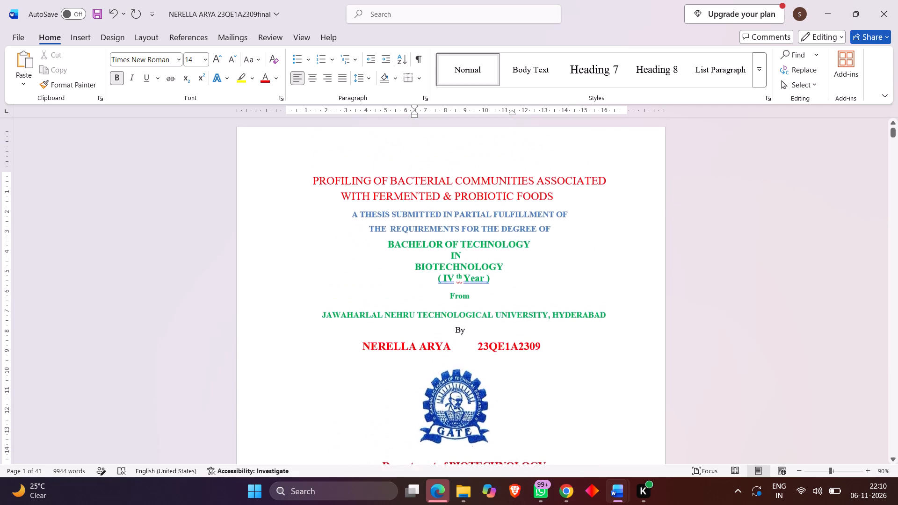
pyautogui.scroll(-1, 310, 317)
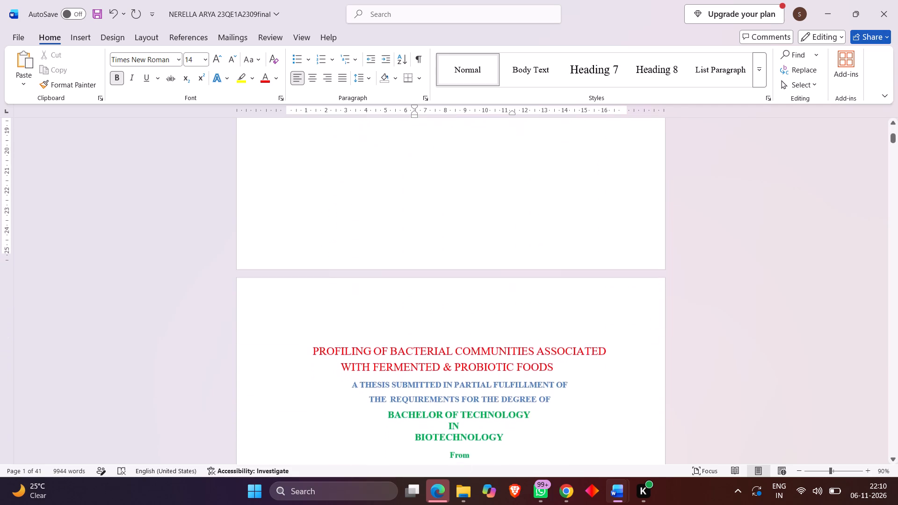
pyautogui.scroll(-1, 310, 317)
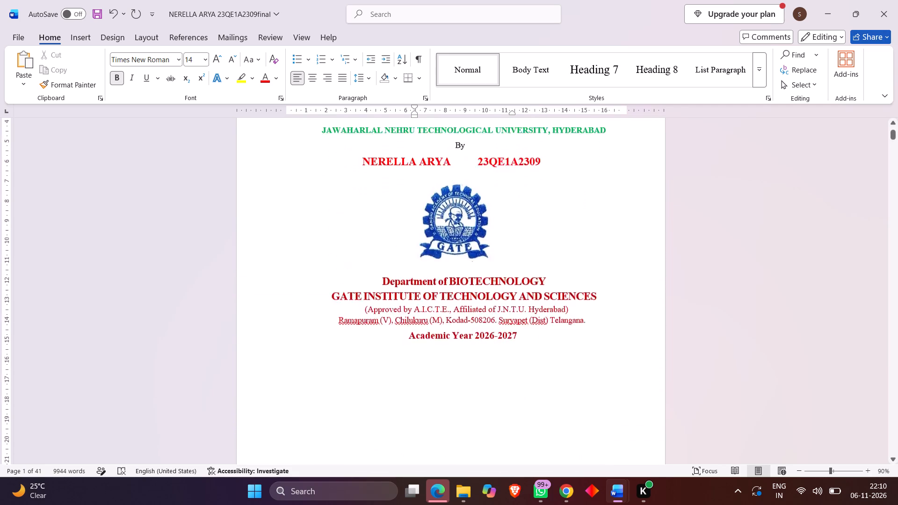
pyautogui.scroll(-1, 310, 317)
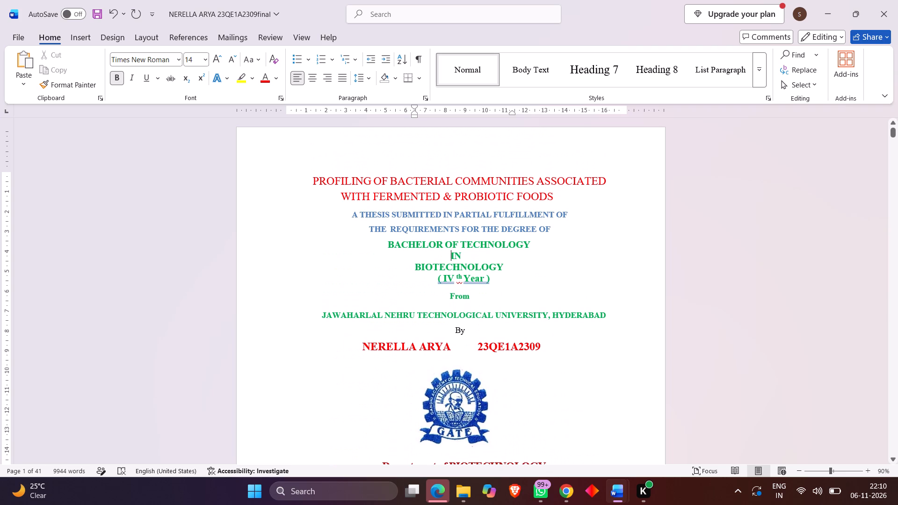
pyautogui.click(311, 178)
pyautogui.click(311, 178)
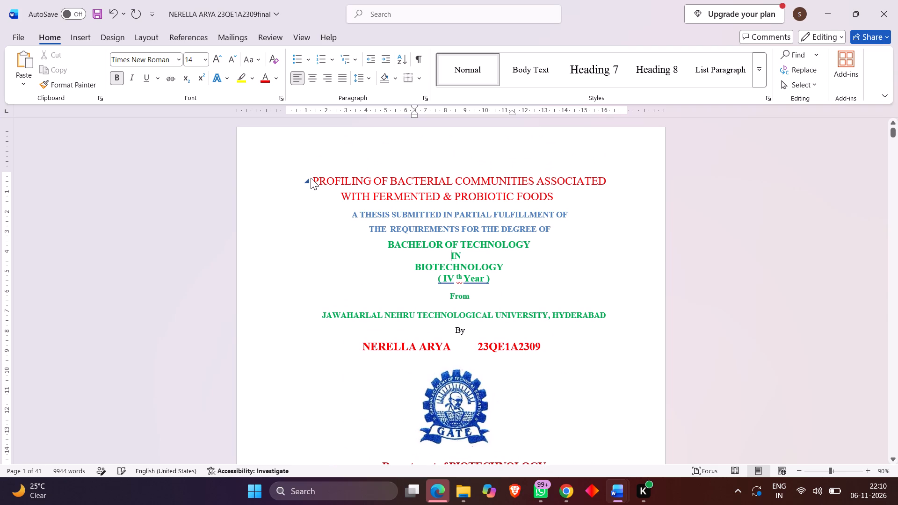
pyautogui.click(312, 177)
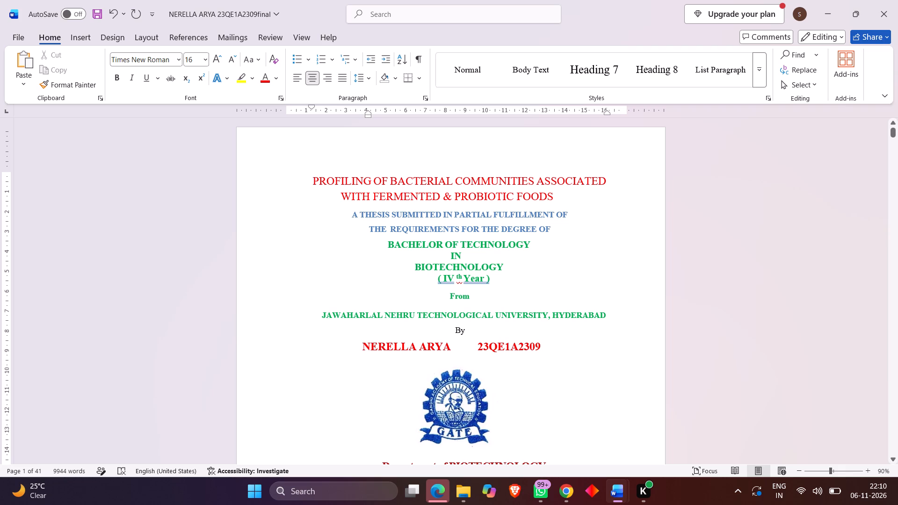
pyautogui.scroll(-1, 355, 301)
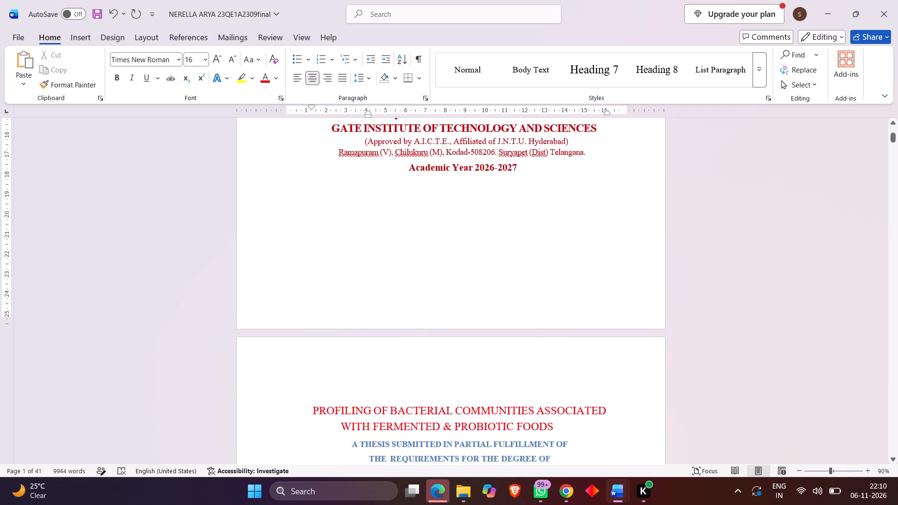
pyautogui.scroll(-1, 355, 301)
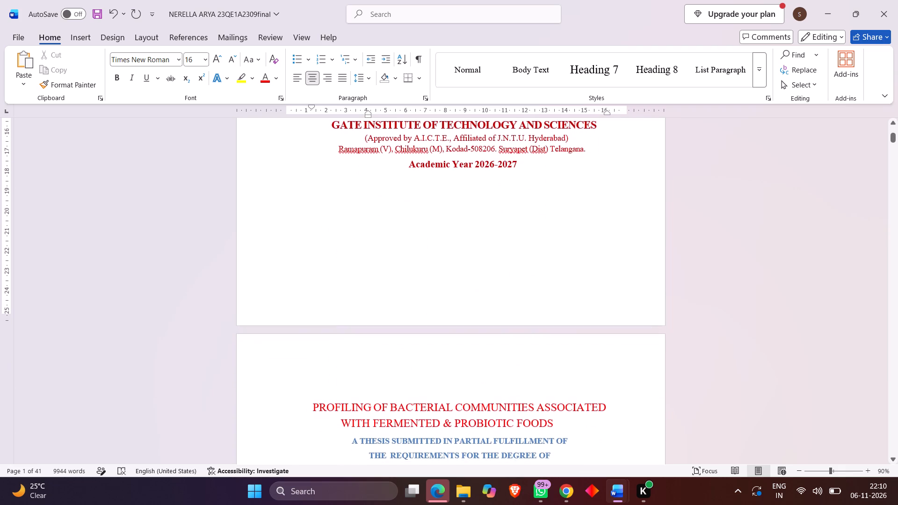
pyautogui.scroll(-2, 355, 301)
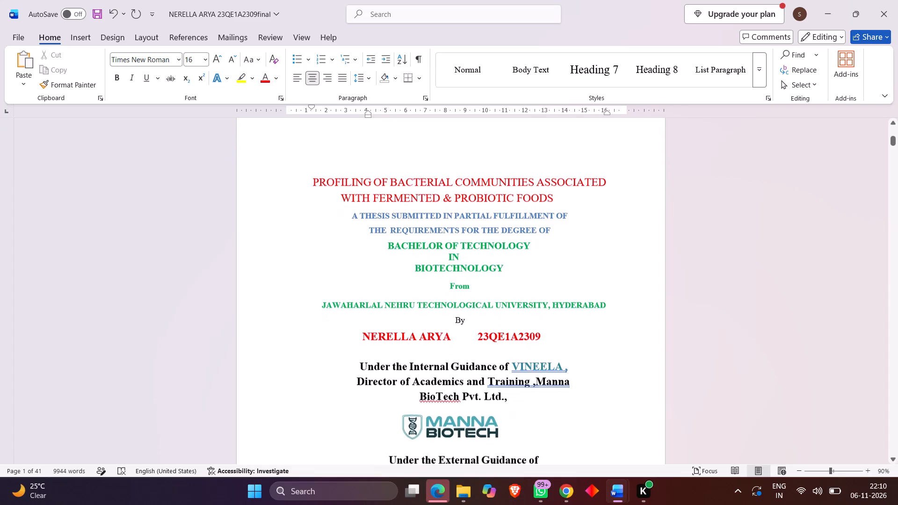
pyautogui.scroll(-1, 355, 301)
pyautogui.scroll(6, 355, 301)
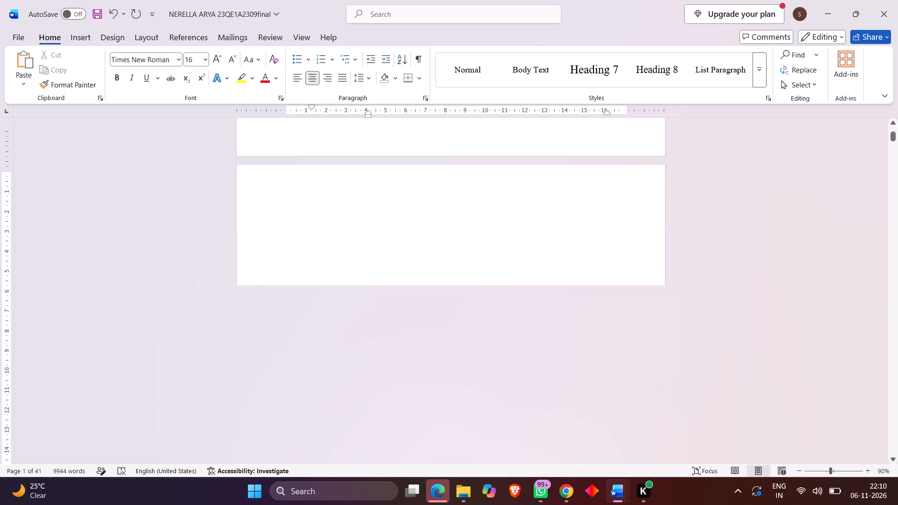
pyautogui.scroll(1, 355, 301)
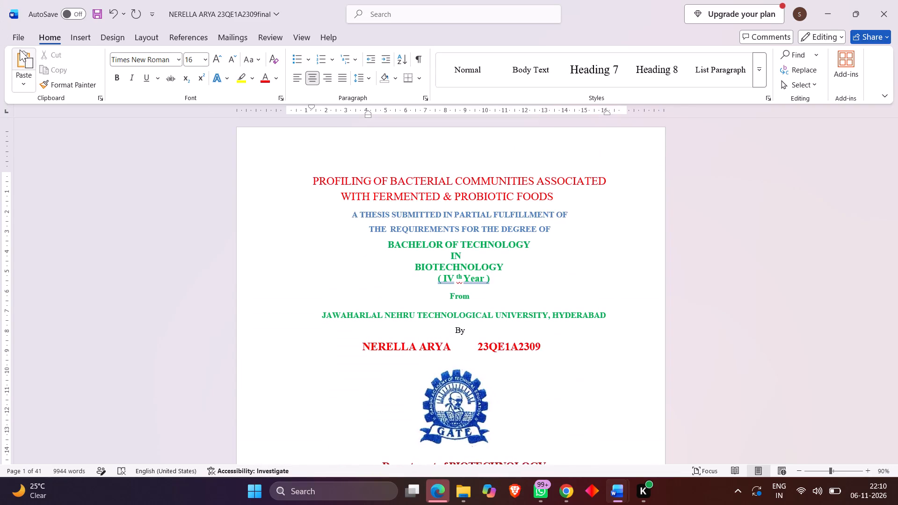
# Start saving a copy of the thesis in the Downloads folder, replacing the final suffix of its file name with last.
pyautogui.click(14, 41)
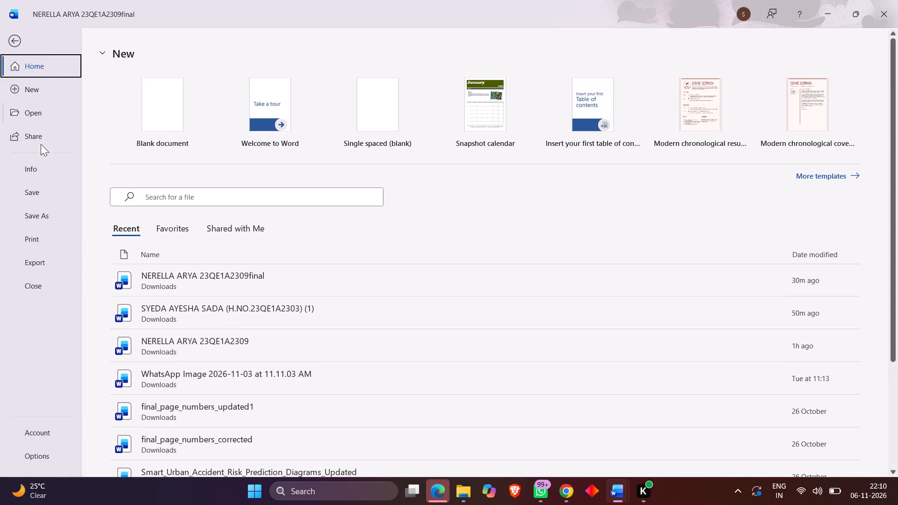
pyautogui.click(47, 216)
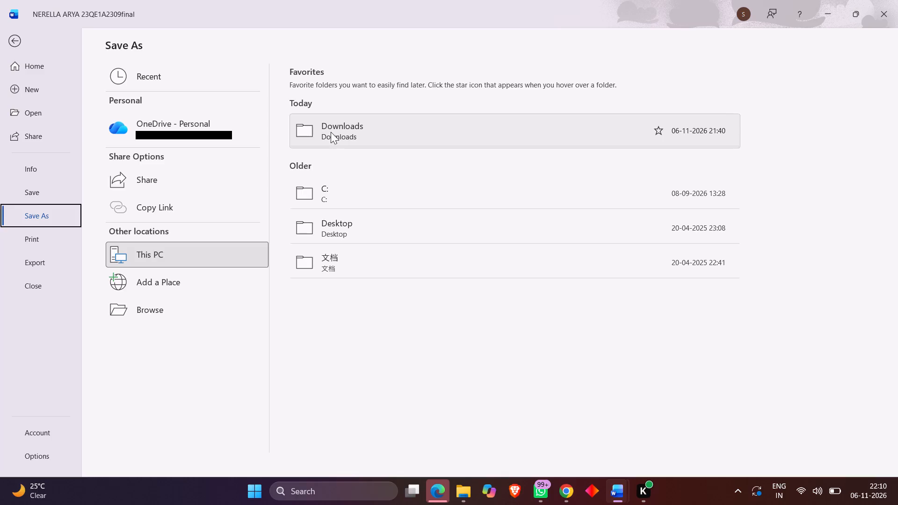
pyautogui.click(331, 132)
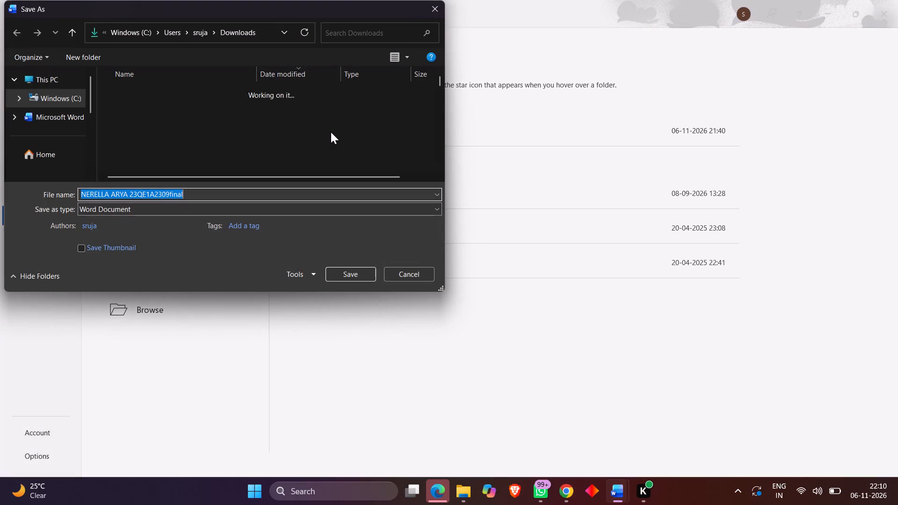
pyautogui.scroll(6, 32, 149)
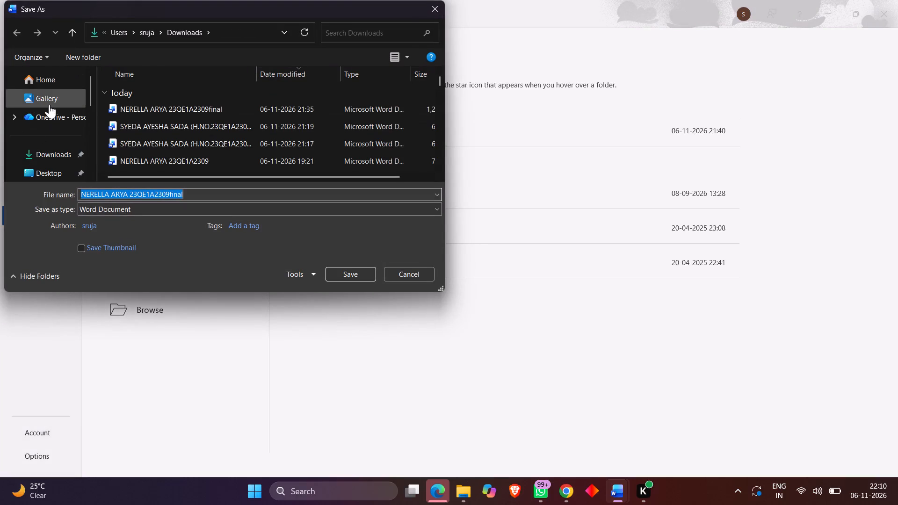
pyautogui.click(37, 152)
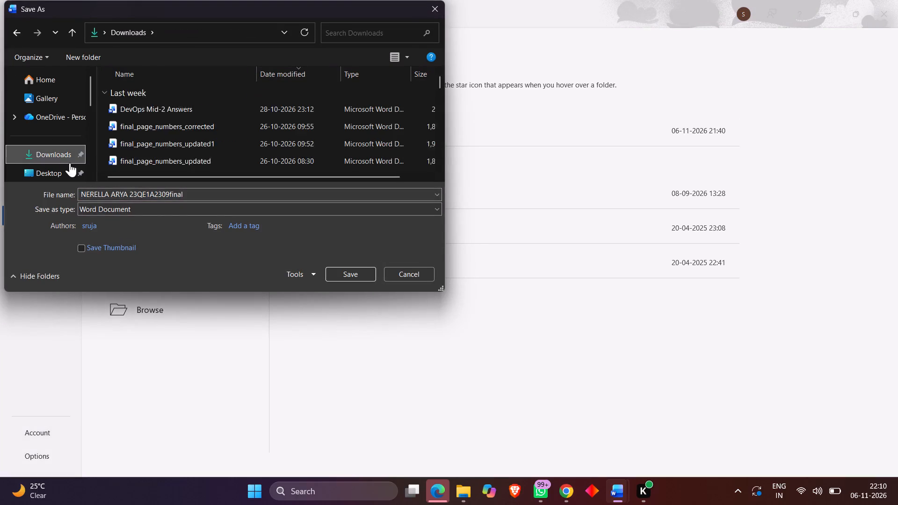
pyautogui.click(184, 195)
pyautogui.click(184, 195)
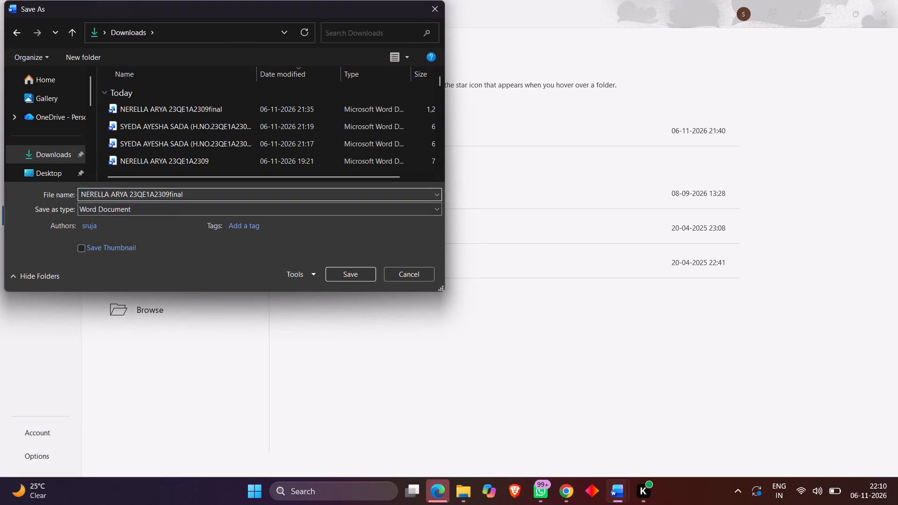
pyautogui.press('BackSpace')
pyautogui.press('BackSpace')
pyautogui.press('BackSpace')
pyautogui.press('BackSpace')
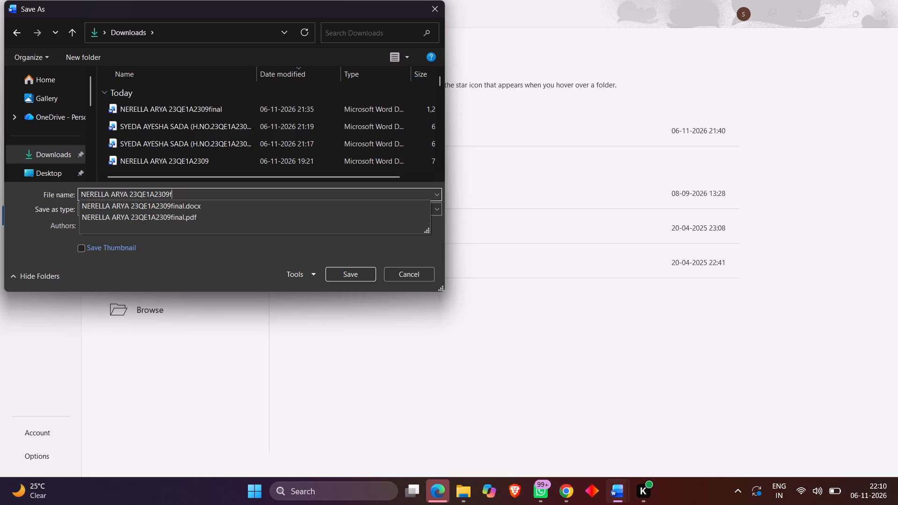
pyautogui.press('BackSpace')
pyautogui.write('LA')
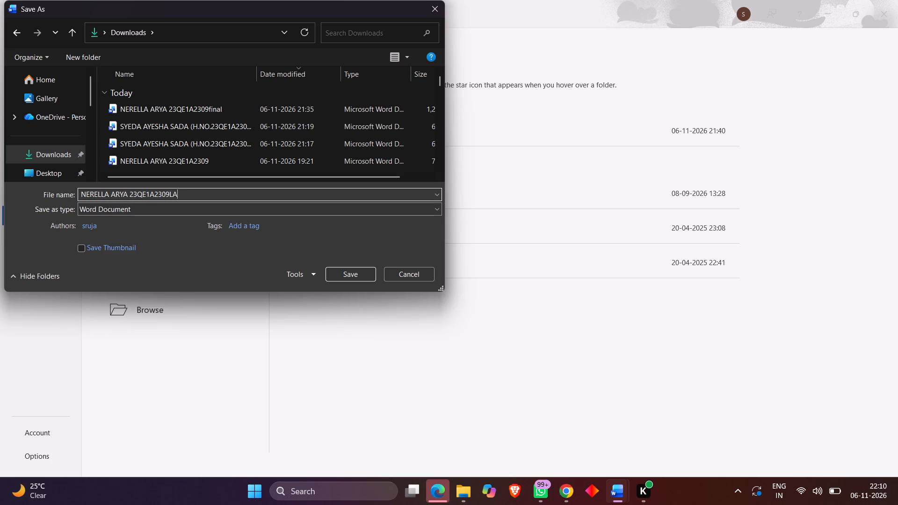
pyautogui.press('BackSpace')
pyautogui.press('BackSpace')
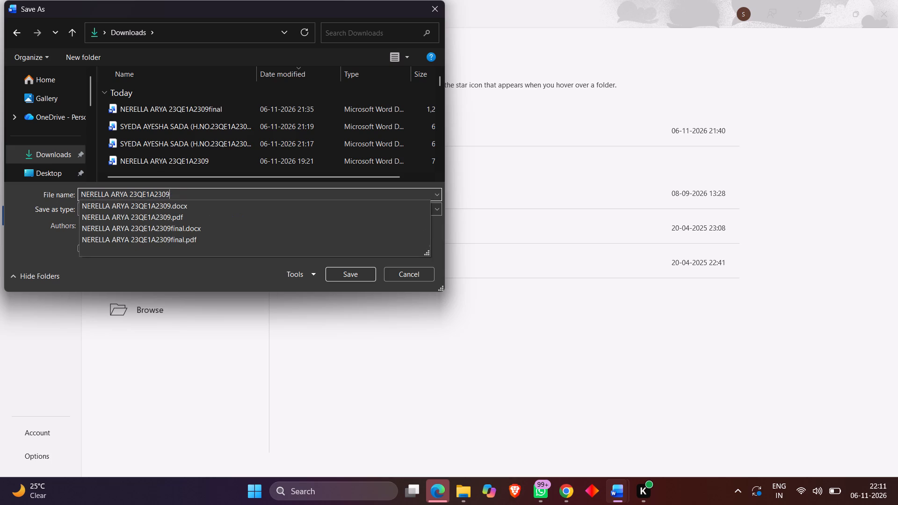
pyautogui.press('l')
pyautogui.write('ast')
# Save the copy in PDF format.
pyautogui.click(246, 209)
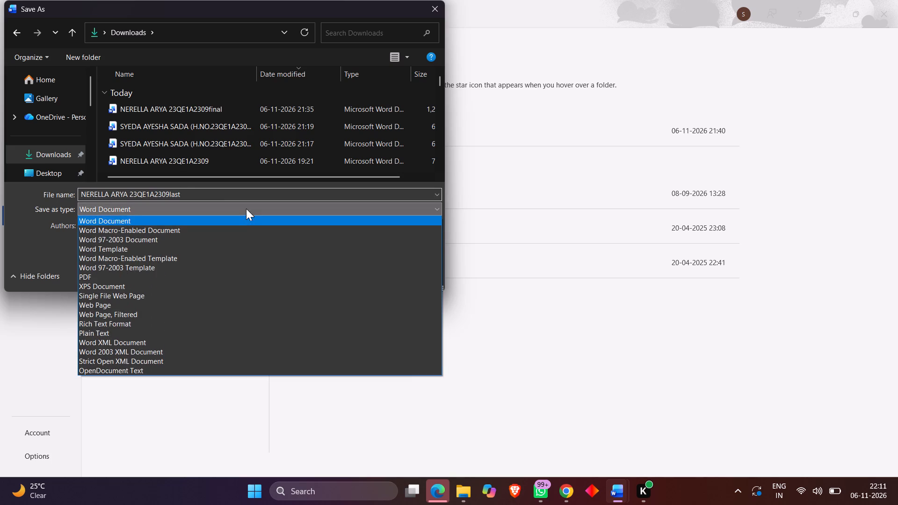
pyautogui.click(198, 275)
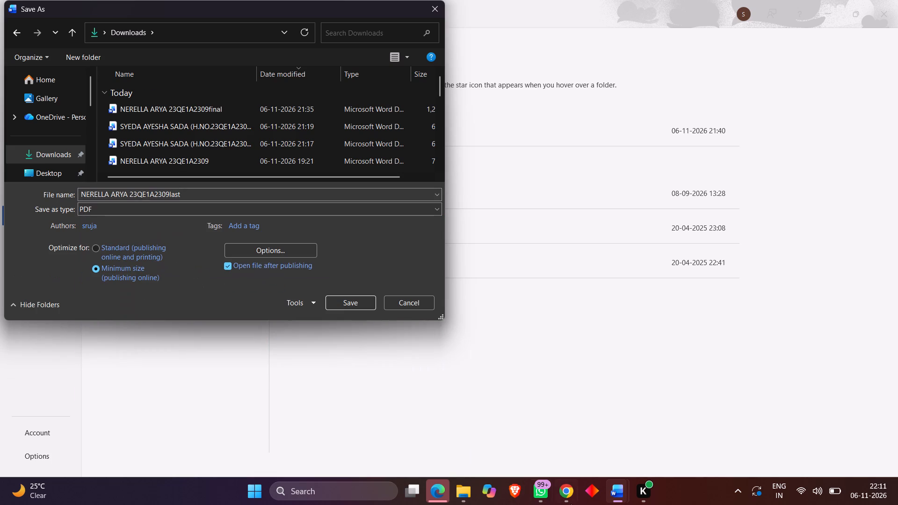
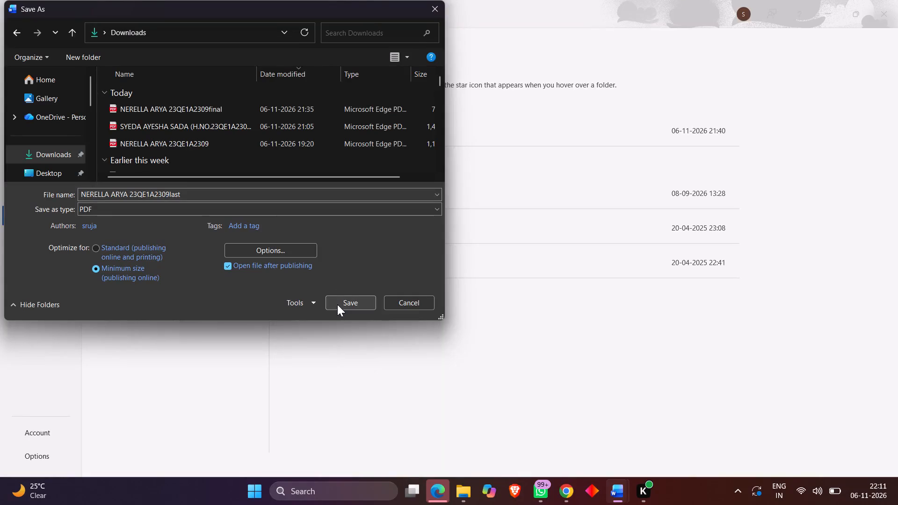
# Publish the thesis as a minimum-size PDF in the Downloads folder under the file name ending in last.
pyautogui.click(337, 304)
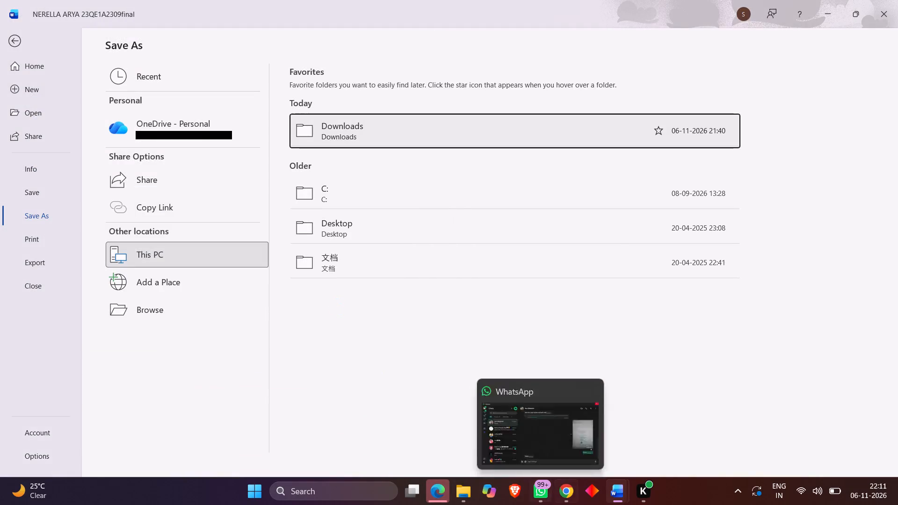
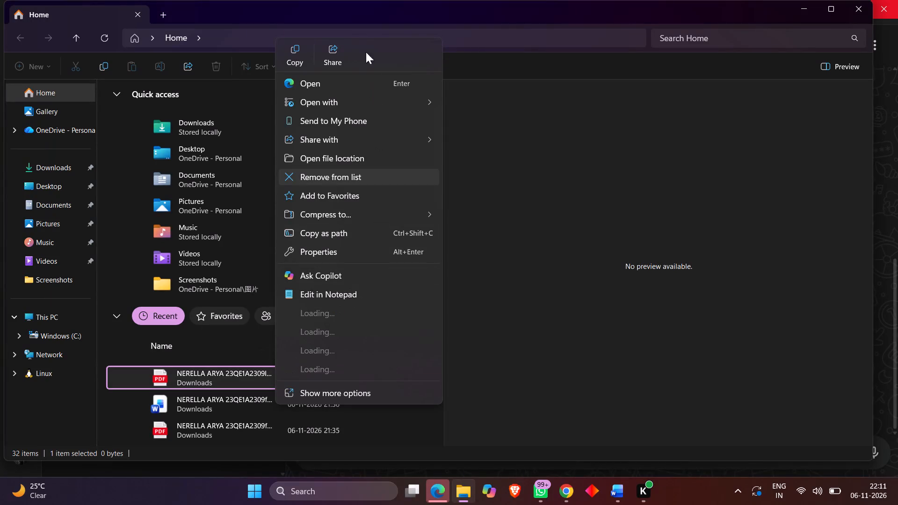
# Copy the newly published thesis PDF, the one ending in last, from the recent files in File Explorer.
pyautogui.click(292, 58)
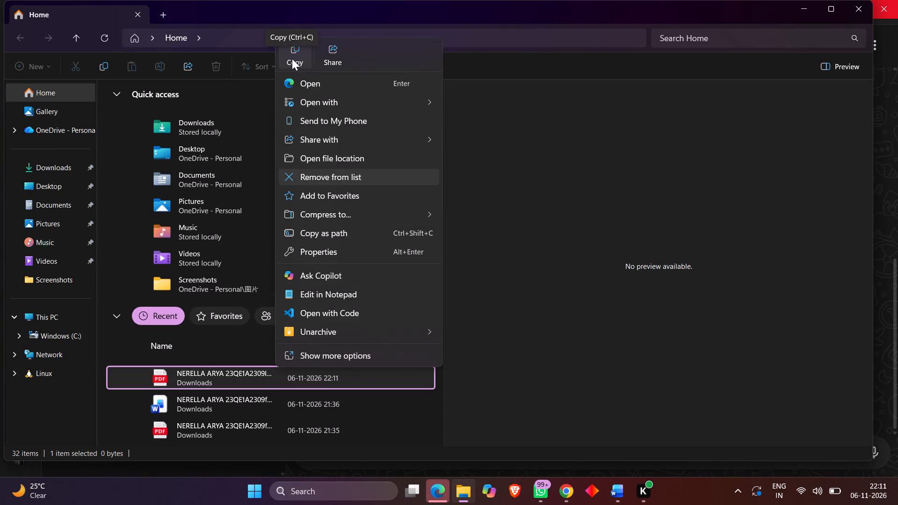
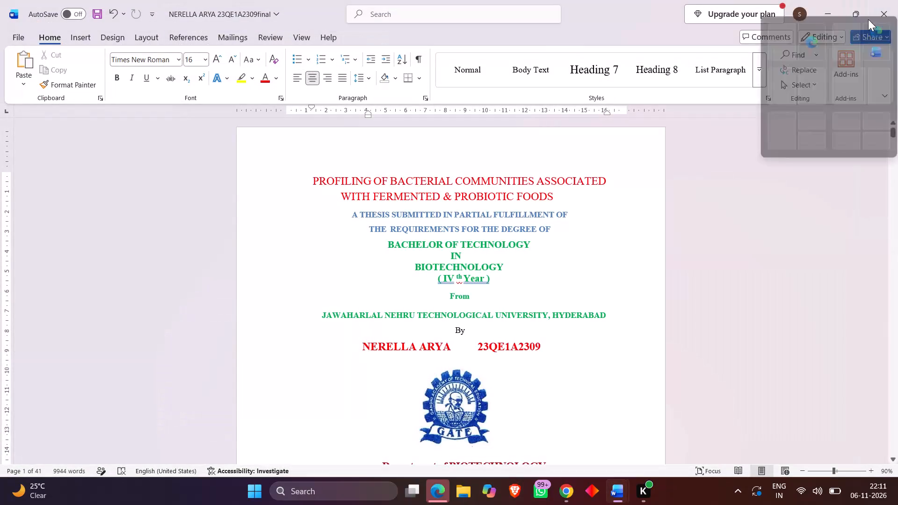
# Close the fermented and probiotic foods thesis document in Word.
pyautogui.click(895, 10)
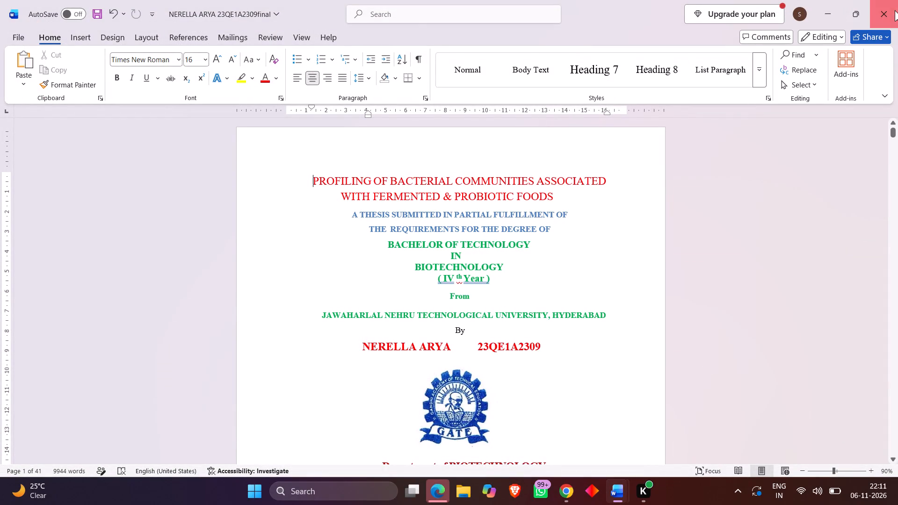
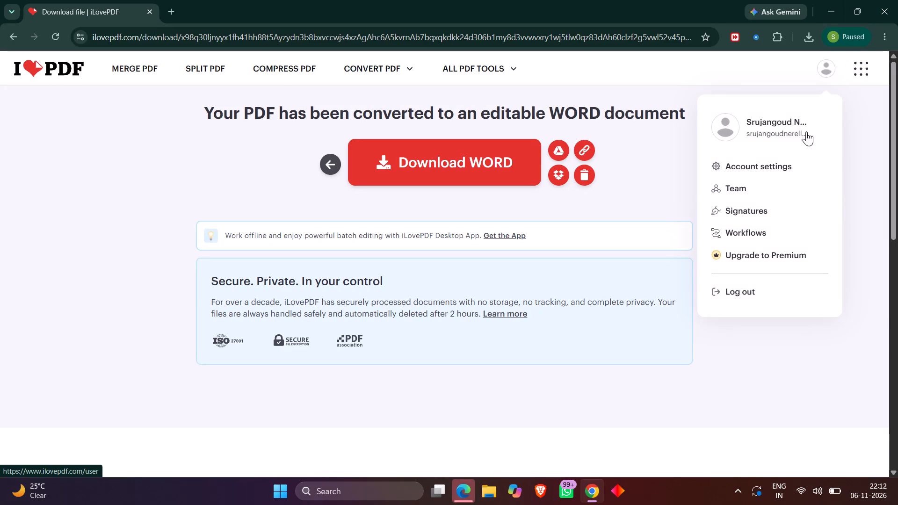
# Replace the finished iLovePDF download page with a blank new tab in Chrome.
pyautogui.click(169, 9)
pyautogui.click(149, 13)
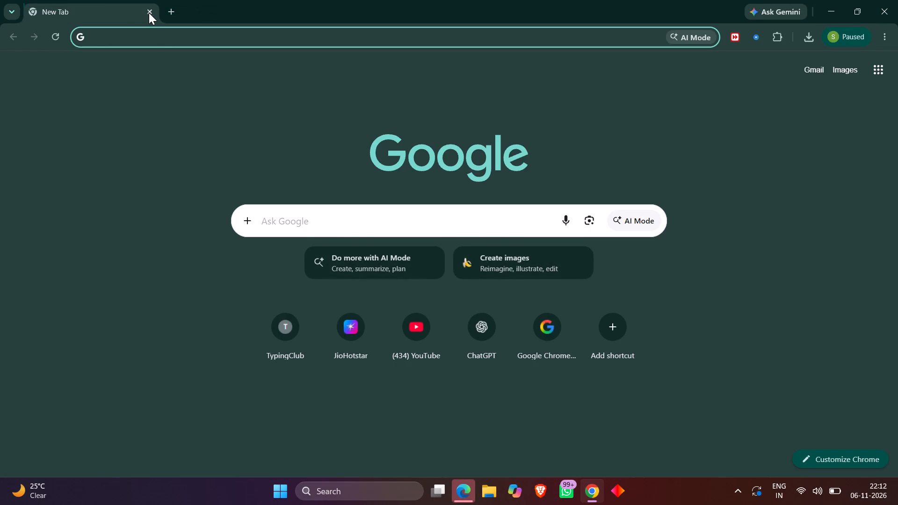